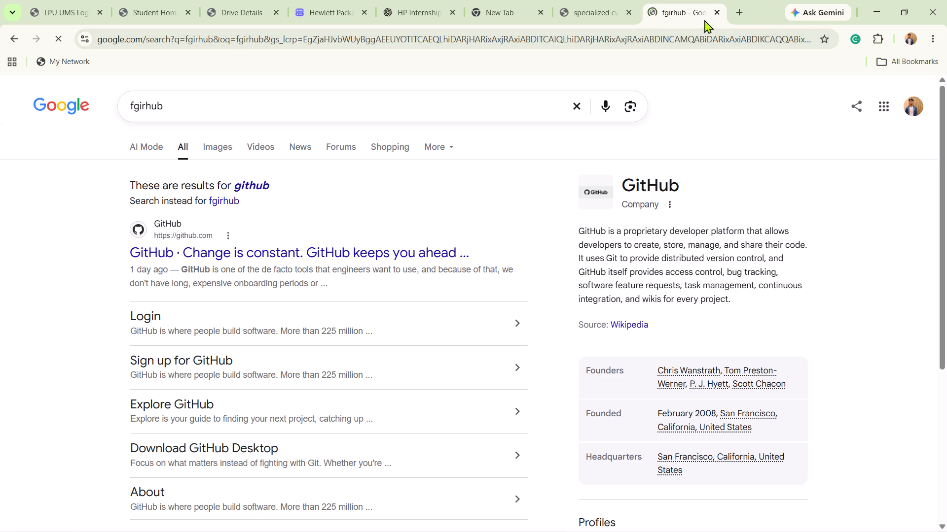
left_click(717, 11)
Open GitHub in a new browser tab and go to the profile's repositories list.
left_click(743, 10)
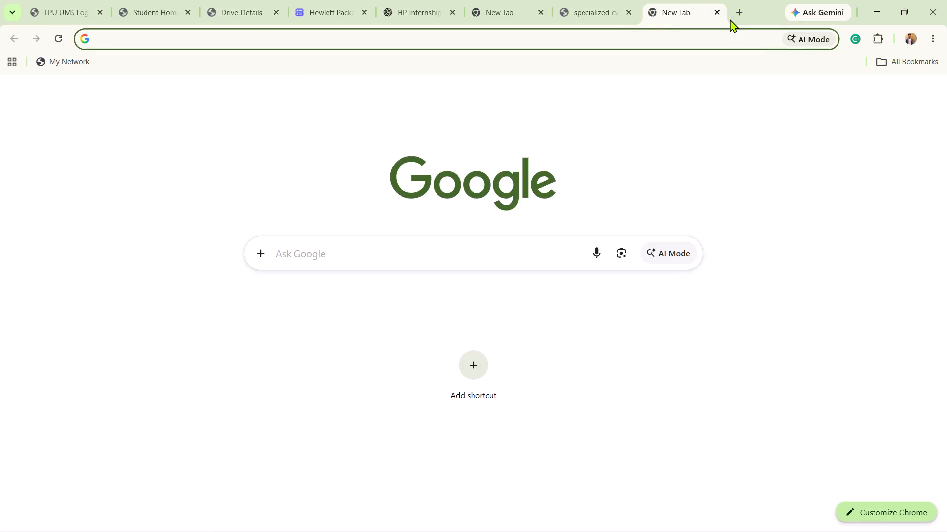
type("gti")
key("BackSpace")
key("BackSpace")
key("t")
key("BackSpace")
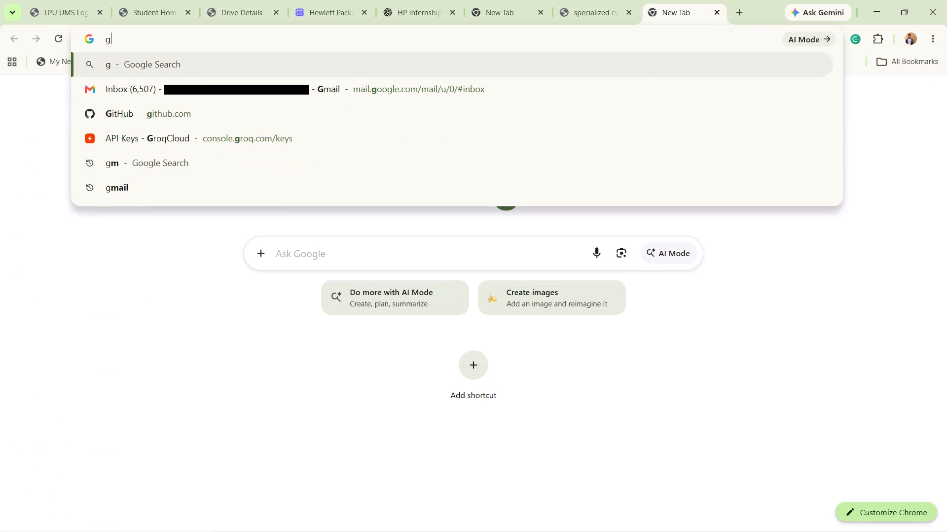
type("ithub\\")
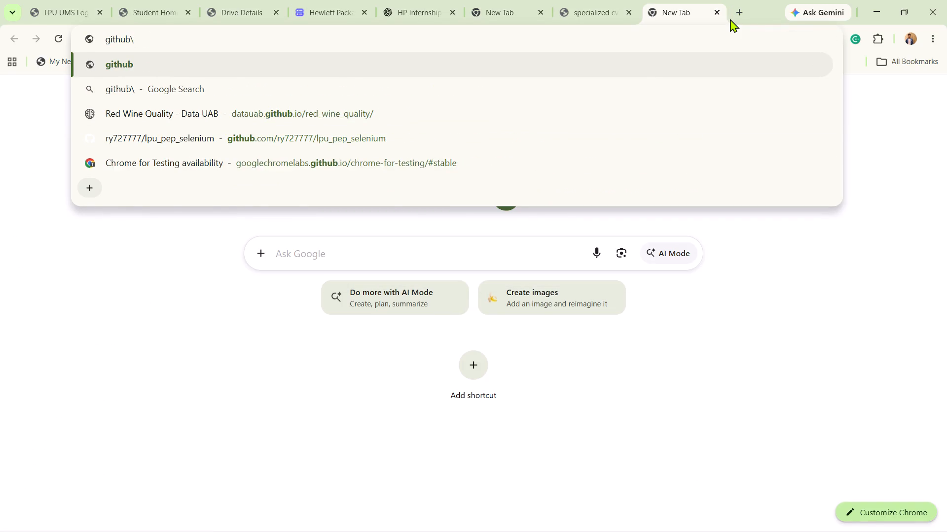
key("BackSpace")
right_click(730, 19)
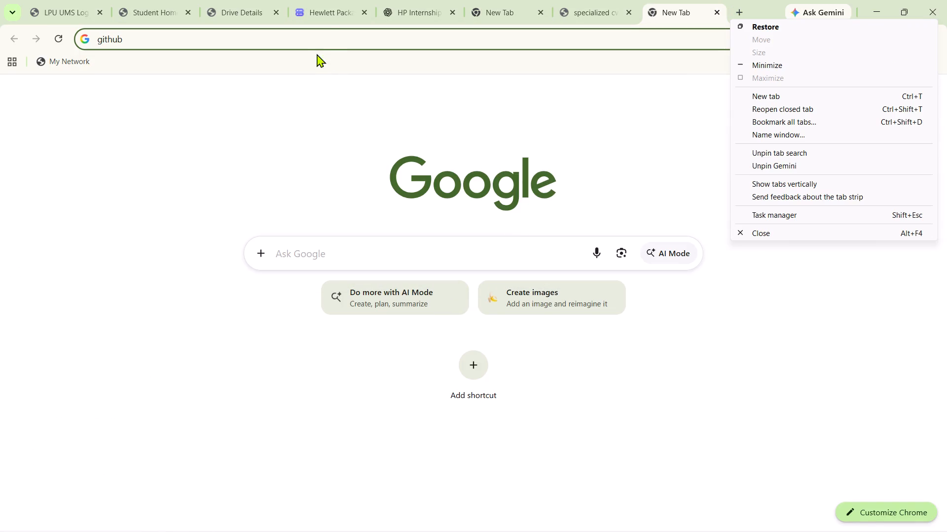
double_click(328, 36)
left_click(328, 40)
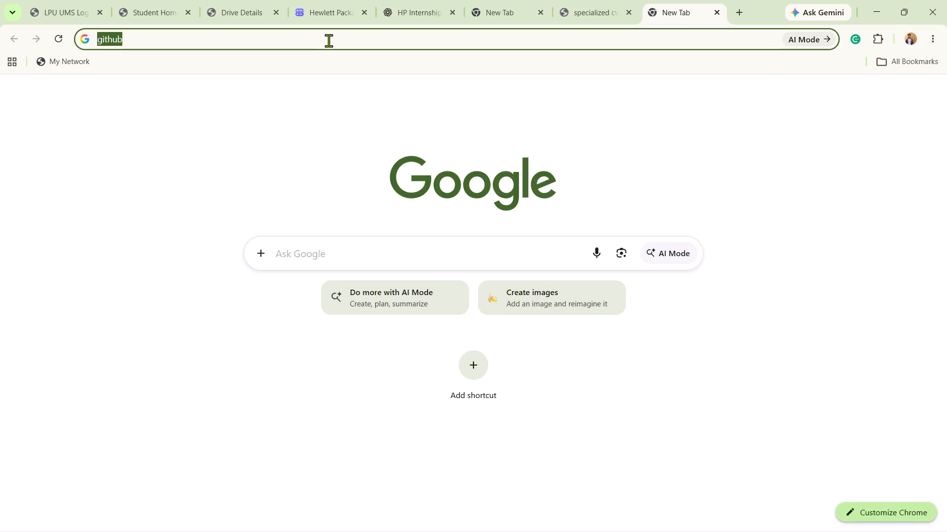
key("period")
key("BackSpace")
type("guthu")
key("BackSpace")
key("BackSpace")
key("BackSpace")
key("BackSpace")
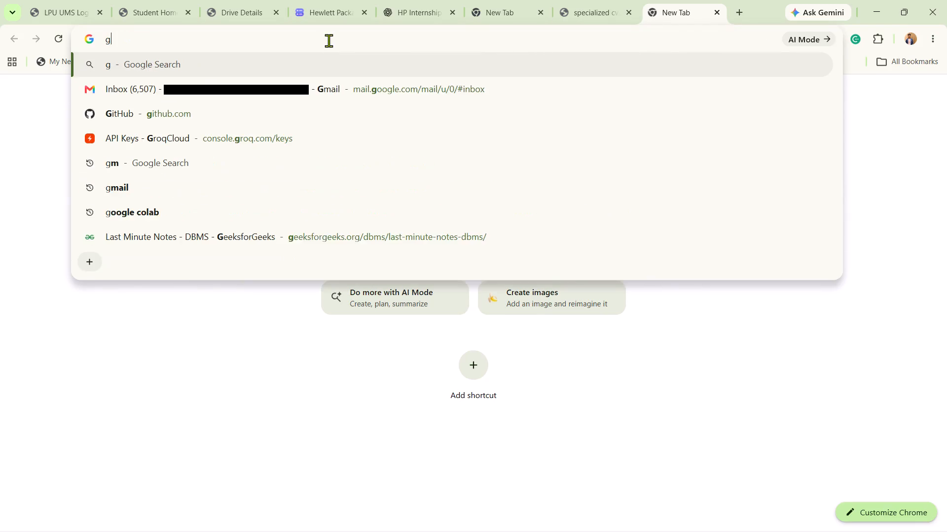
Open the user's own GitHub profile page in the new browser tab, using the suggested github.com profile address.
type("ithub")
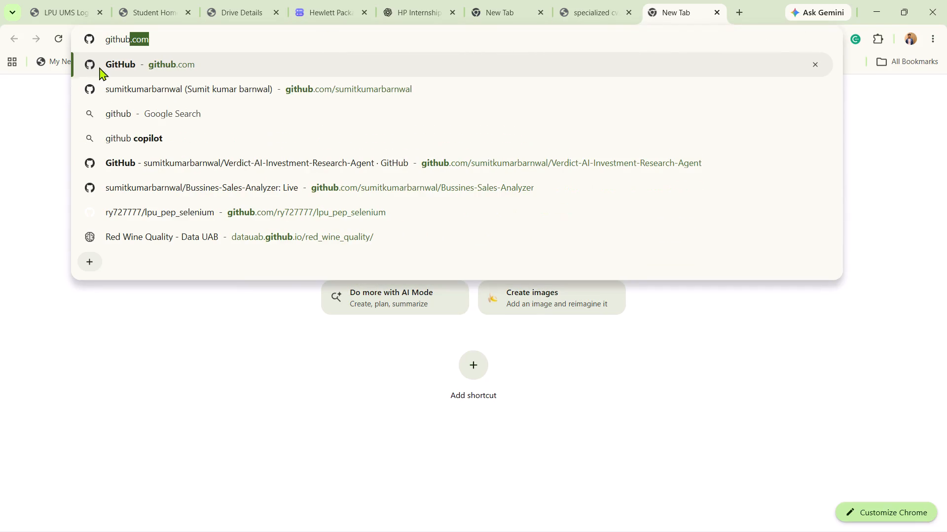
left_click(179, 82)
left_click(591, 5)
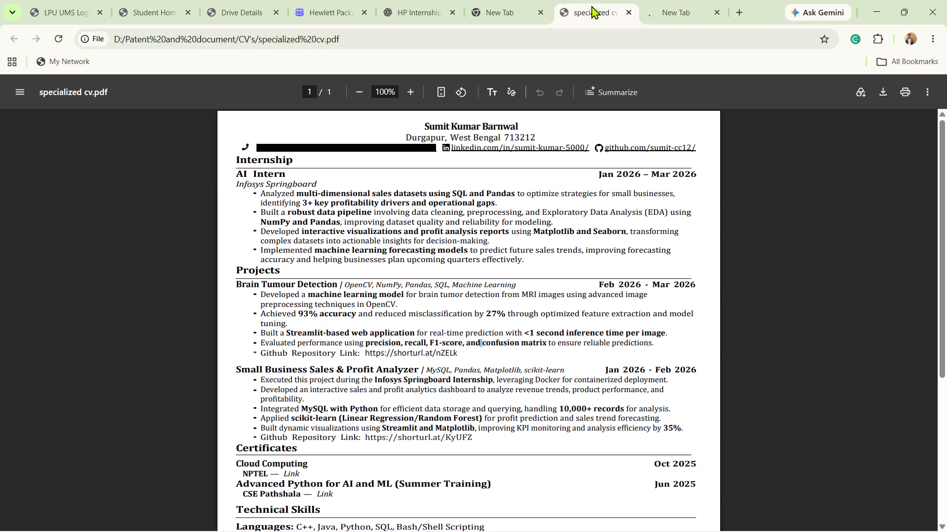
left_click(638, 3)
left_click(665, 3)
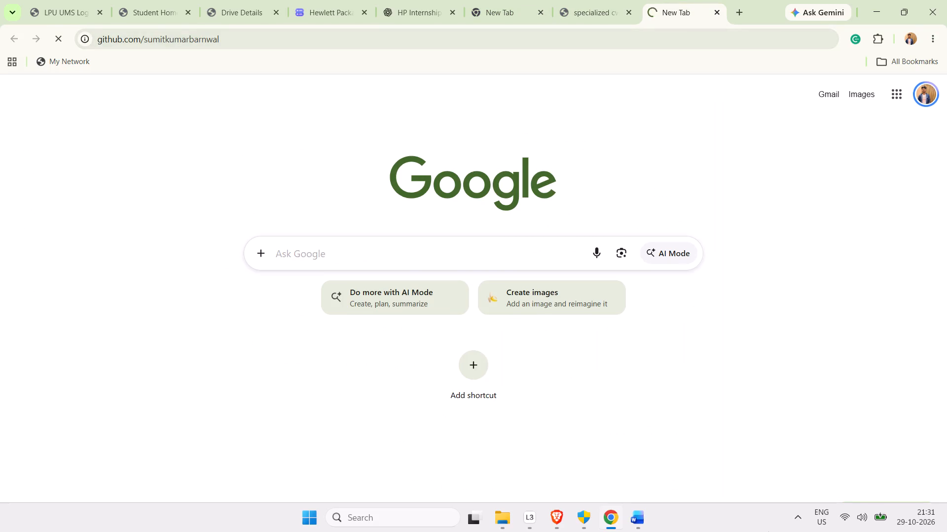
Check the Wi-Fi connection and the list of available networks while the profile page loads.
left_click(839, 514)
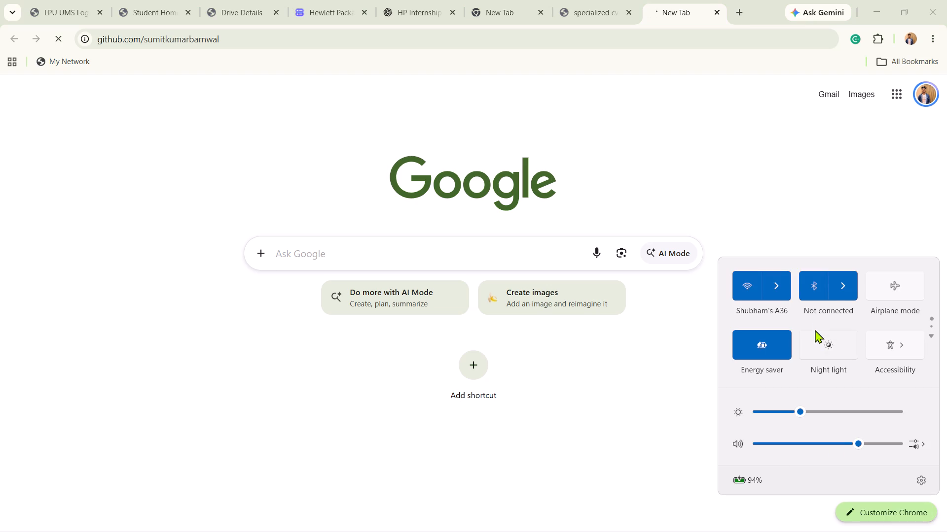
left_click(773, 289)
scroll(773, 289, "up", 10)
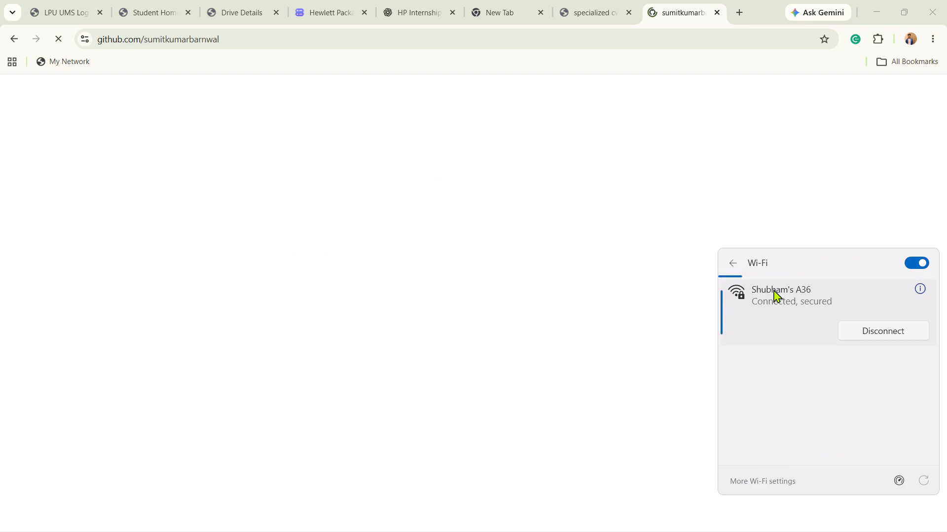
scroll(773, 289, "up", 3)
scroll(683, 181, "up", 8)
scroll(793, 331, "up", 12)
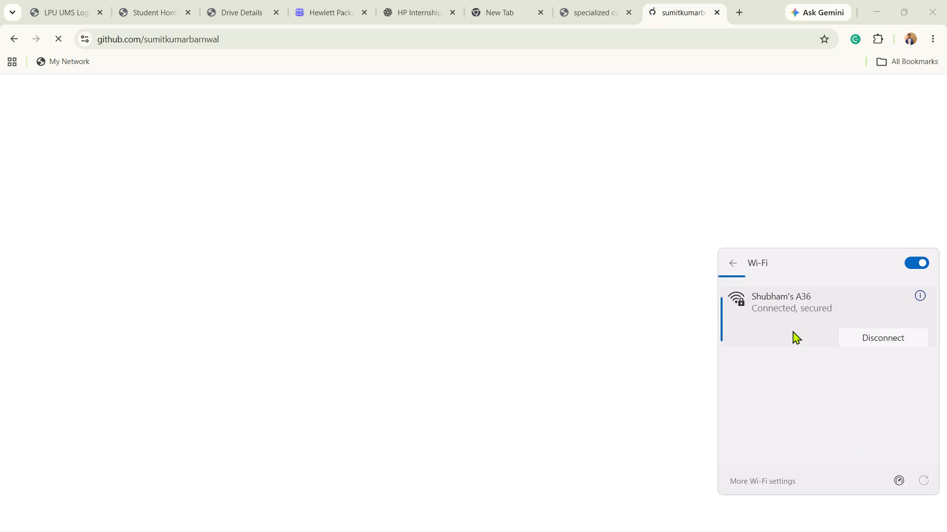
scroll(793, 331, "up", 10)
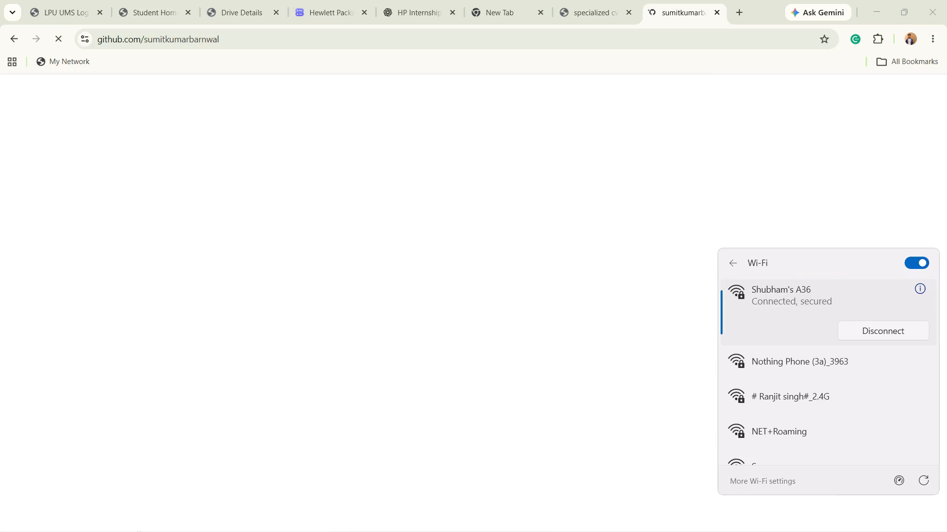
Open the repositories list of the GitHub profile.
scroll(367, 358, "down", 5)
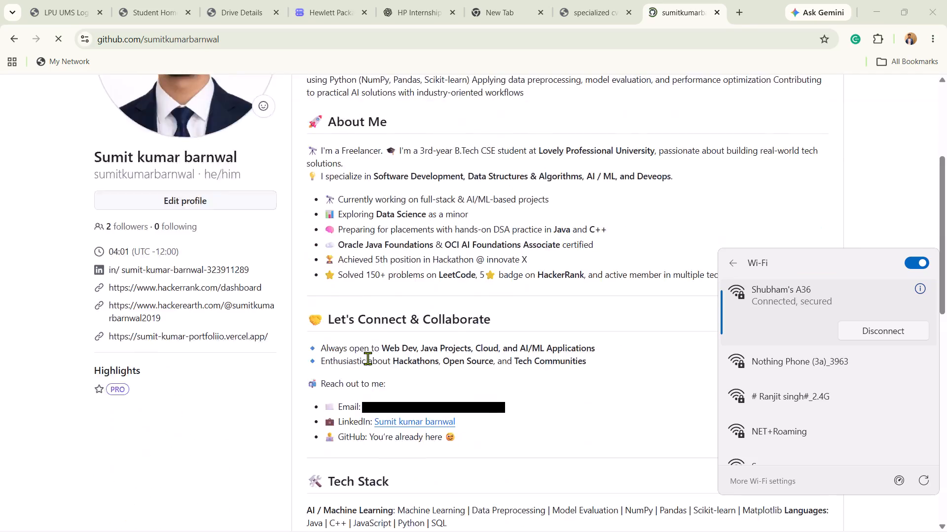
scroll(364, 357, "up", 5)
left_click(147, 116)
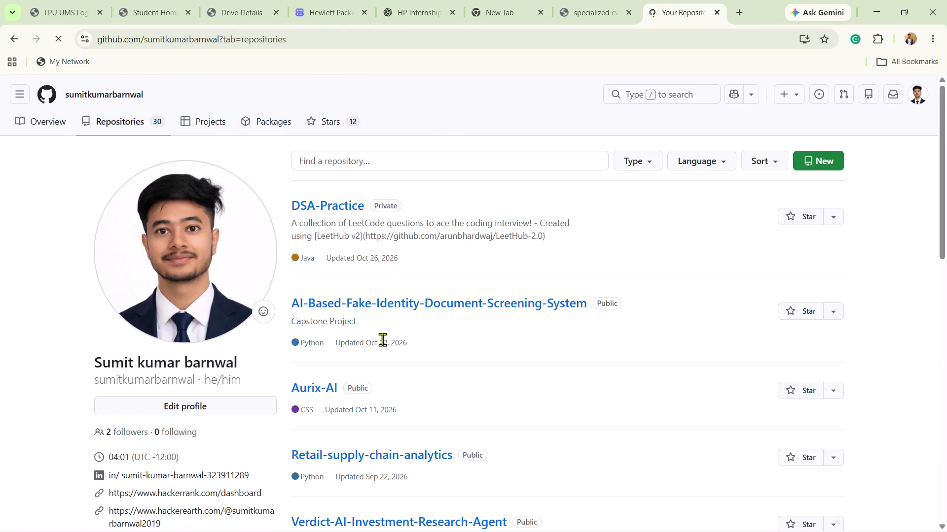
Look through the profile's repositories for a project.
scroll(382, 339, "down", 2)
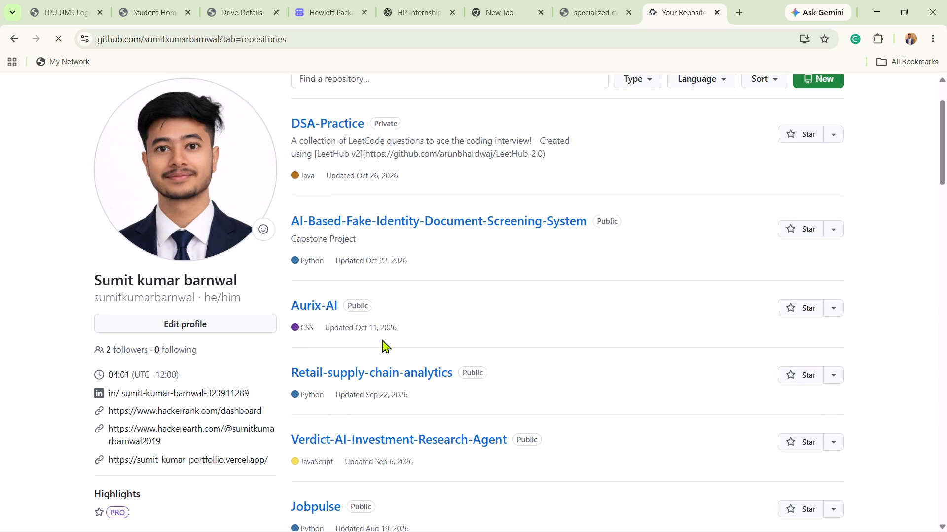
scroll(382, 339, "down", 4)
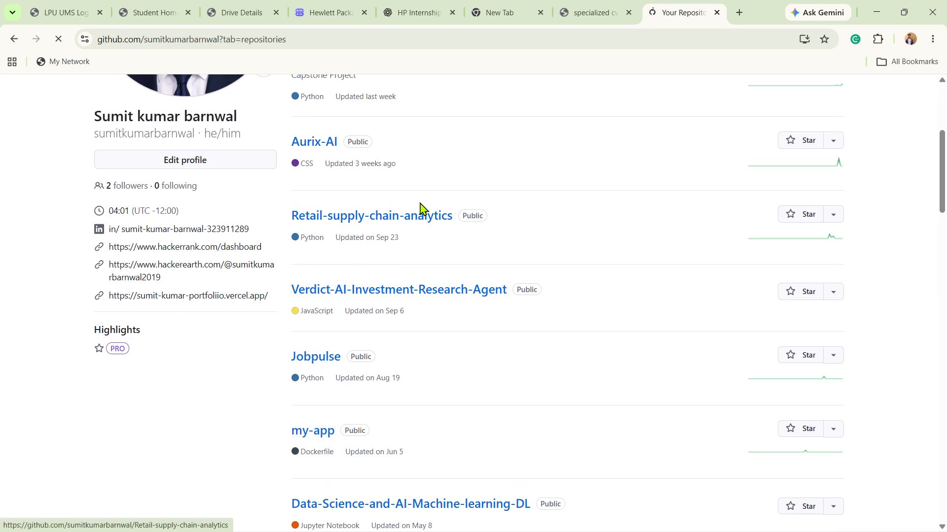
Open the Retail-supply-chain-analytics repository.
left_click(420, 202)
left_click(419, 218)
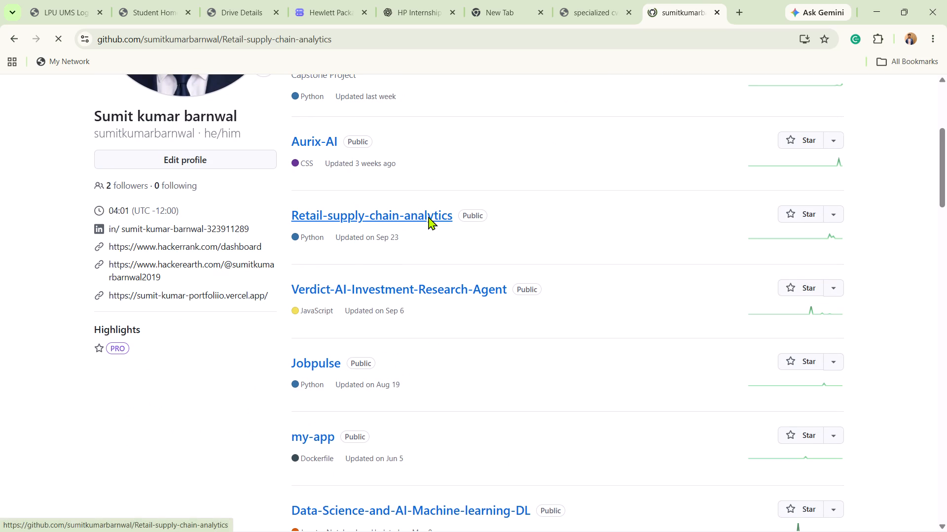
scroll(271, 365, "down", 3)
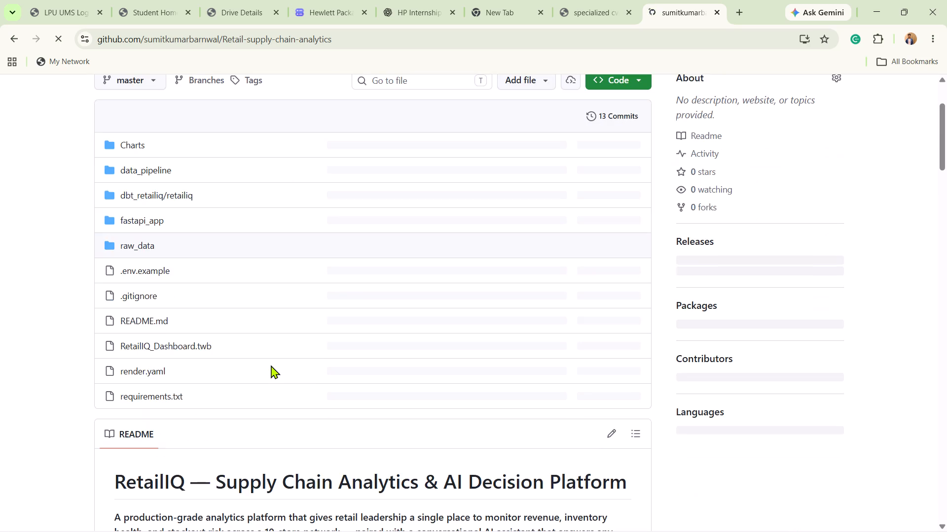
scroll(271, 365, "down", 7)
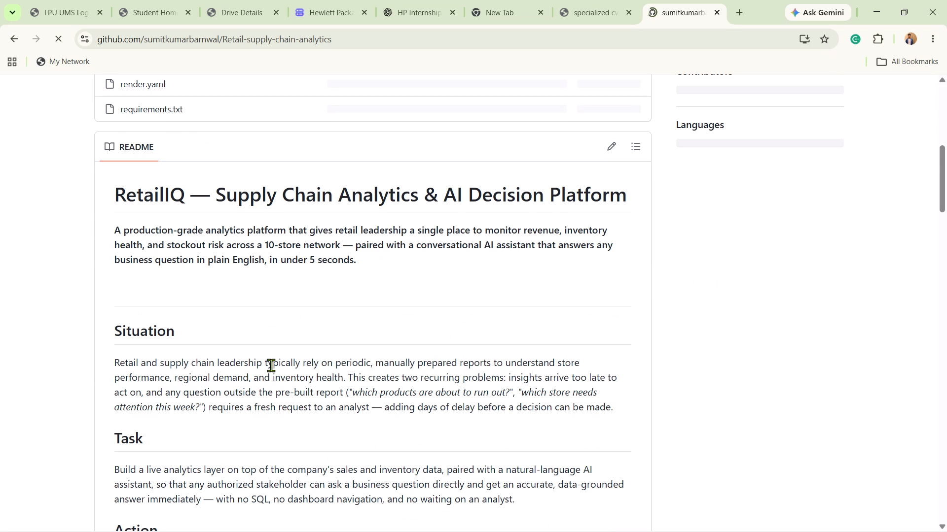
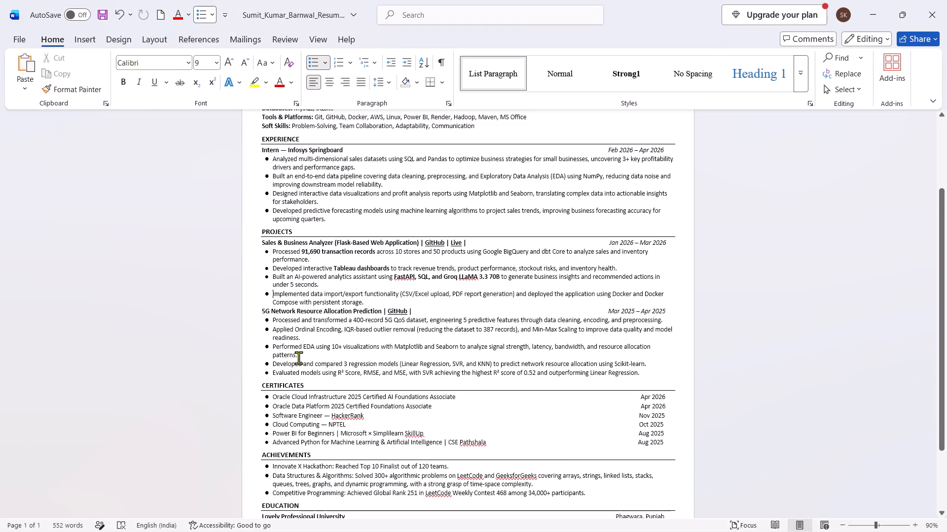
left_click_drag(366, 302, 302, 299)
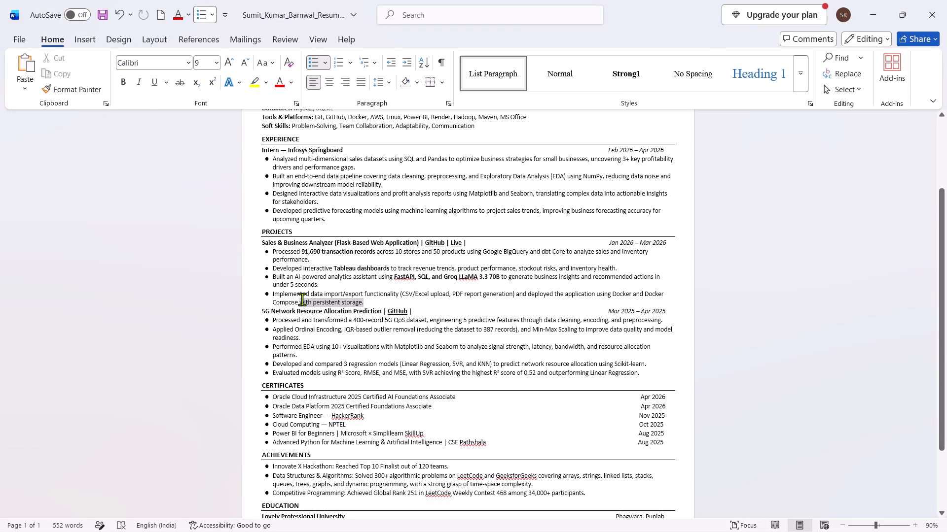
left_click_drag(302, 299, 278, 297)
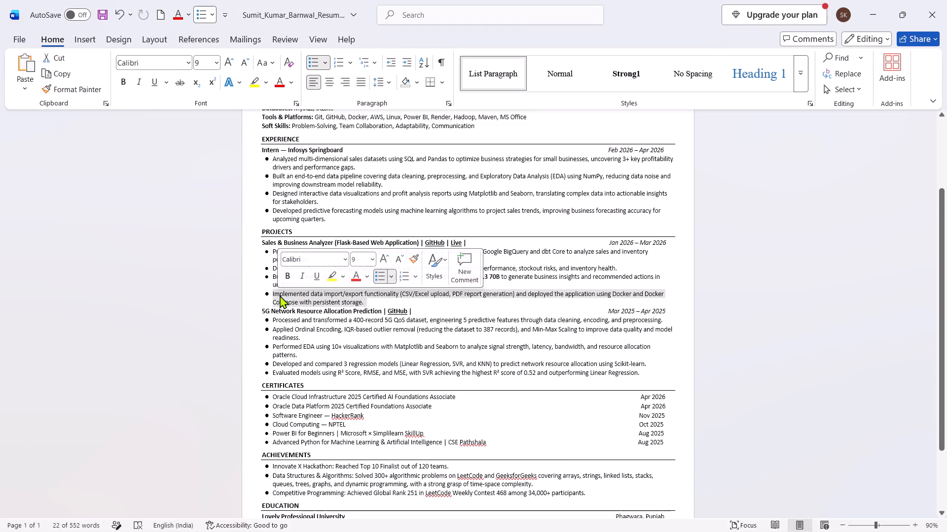
left_click(278, 295)
left_click(273, 296)
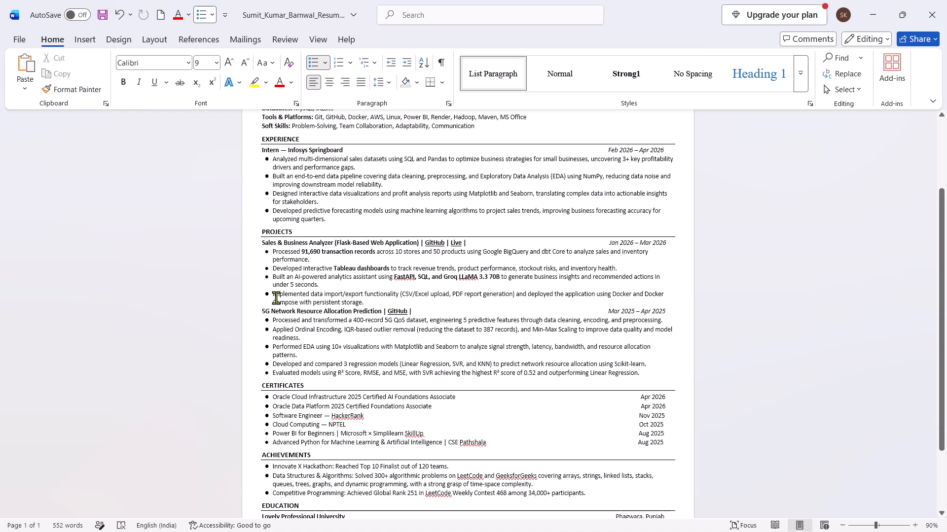
left_click(276, 293)
key("ctrl+v")
left_click(276, 291)
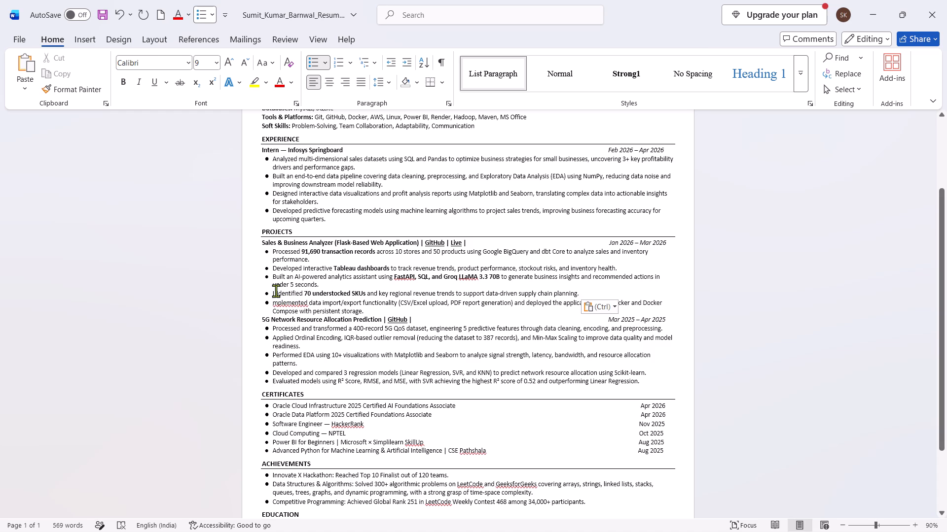
key("BackSpace")
key("BackSpace")
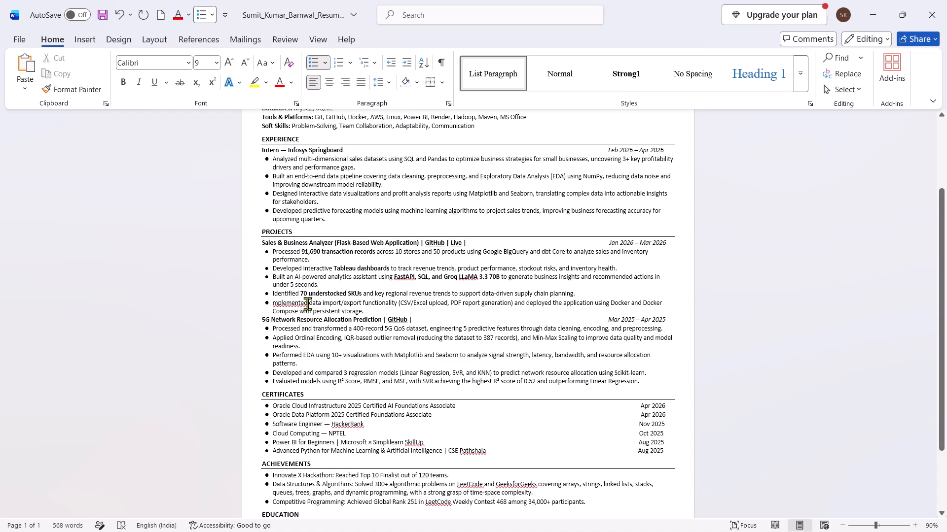
left_click_drag(273, 303, 401, 308)
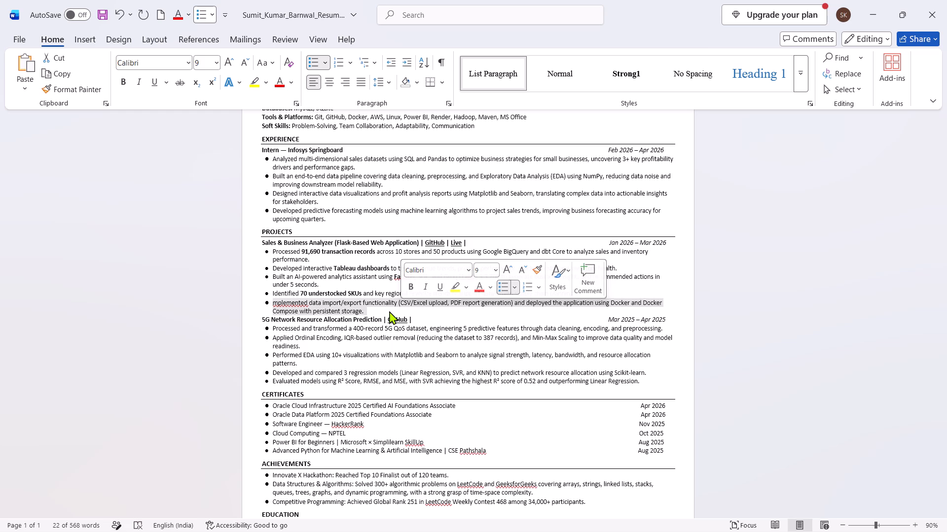
key("BackSpace")
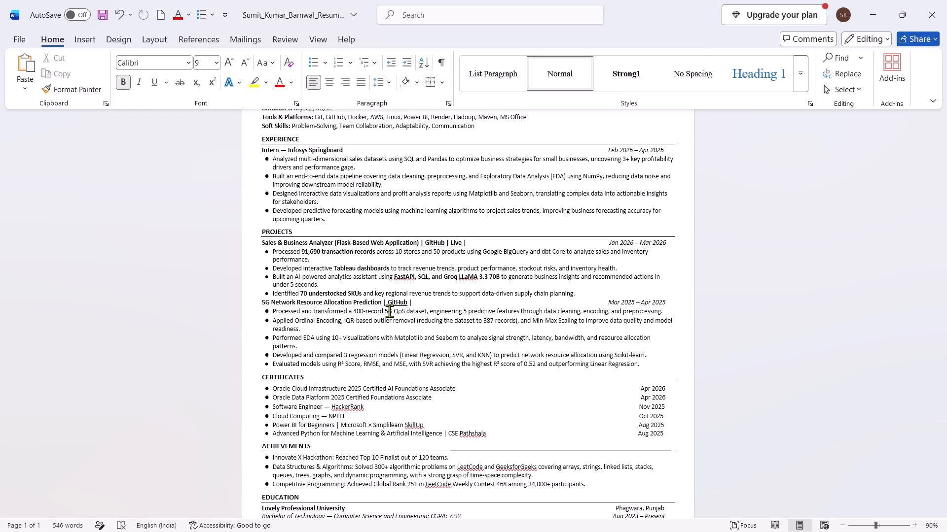
Ignore all spelling flags for FastAPI and LLaMA in the third Sales & Business Analyzer bullet.
left_click(405, 275)
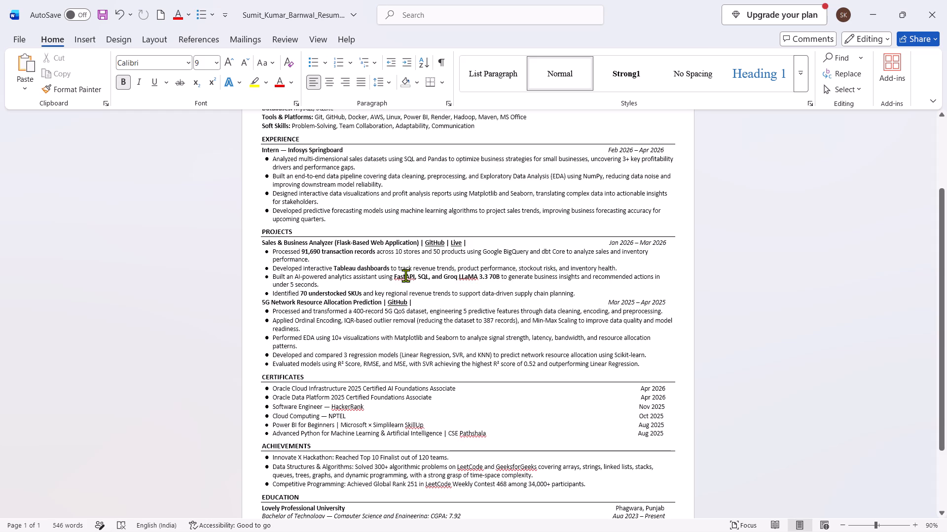
right_click(388, 281)
left_click(365, 274)
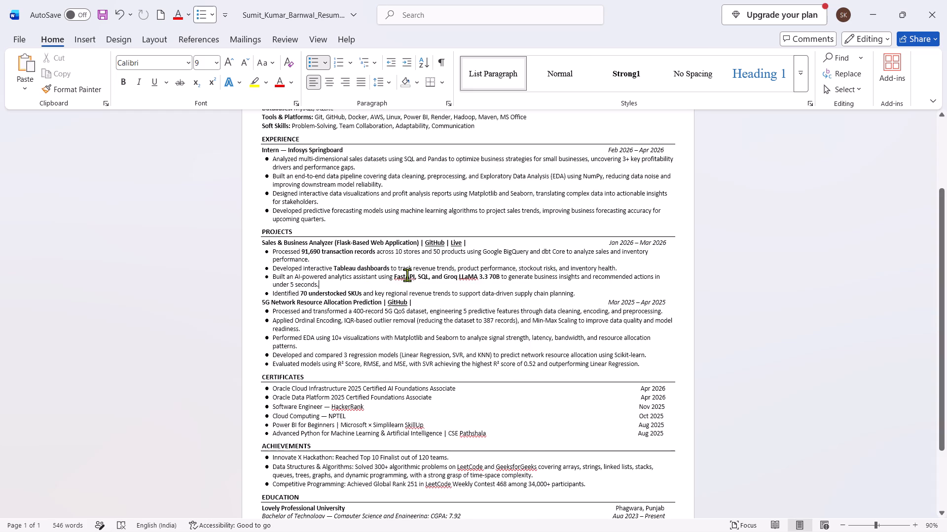
left_click(406, 276)
right_click(401, 275)
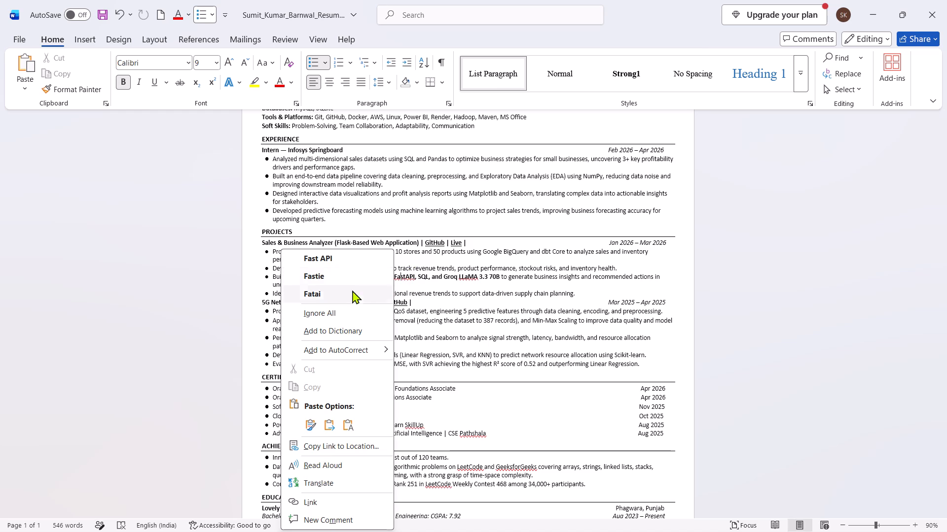
left_click(347, 308)
left_click(470, 276)
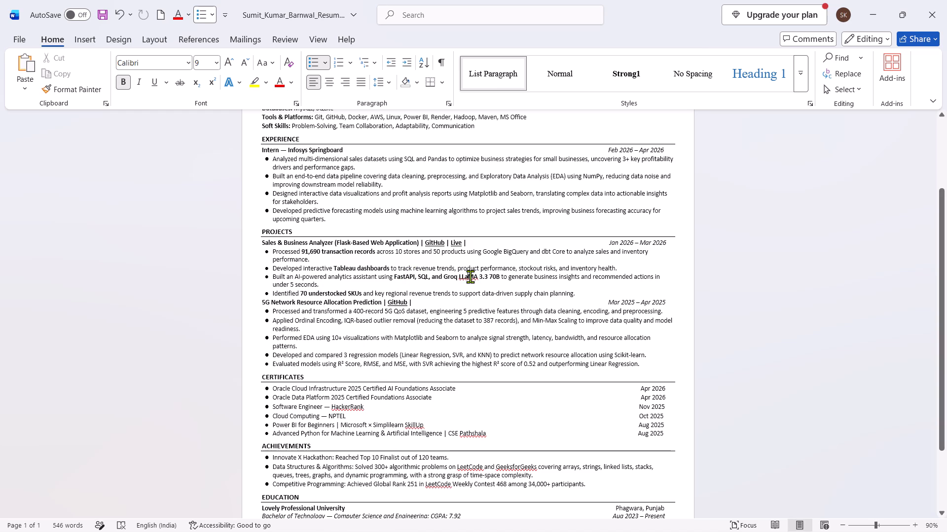
right_click(470, 276)
left_click(416, 308)
Ignore all spelling flags for HackerRank, SkillUp and Pathshala in the Certificates section.
right_click(344, 403)
left_click(315, 184)
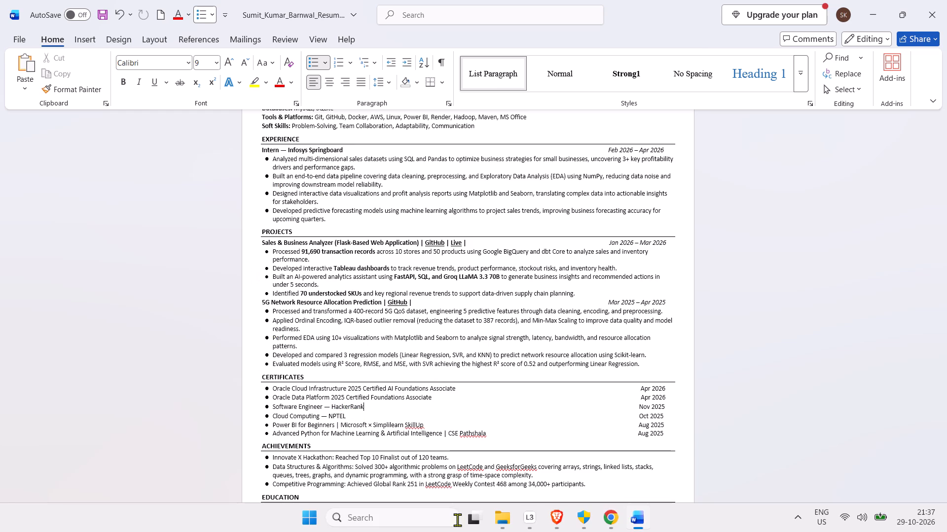
left_click(420, 423)
right_click(420, 423)
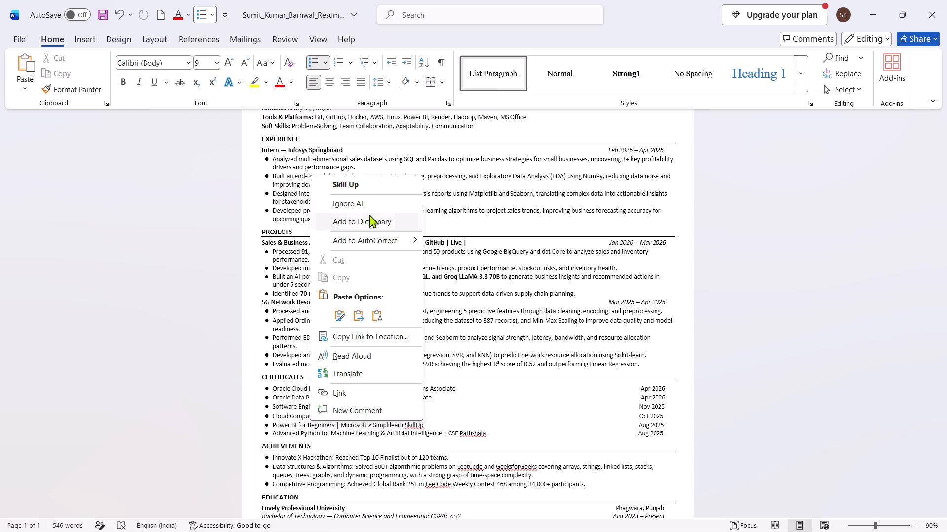
left_click(372, 205)
right_click(481, 424)
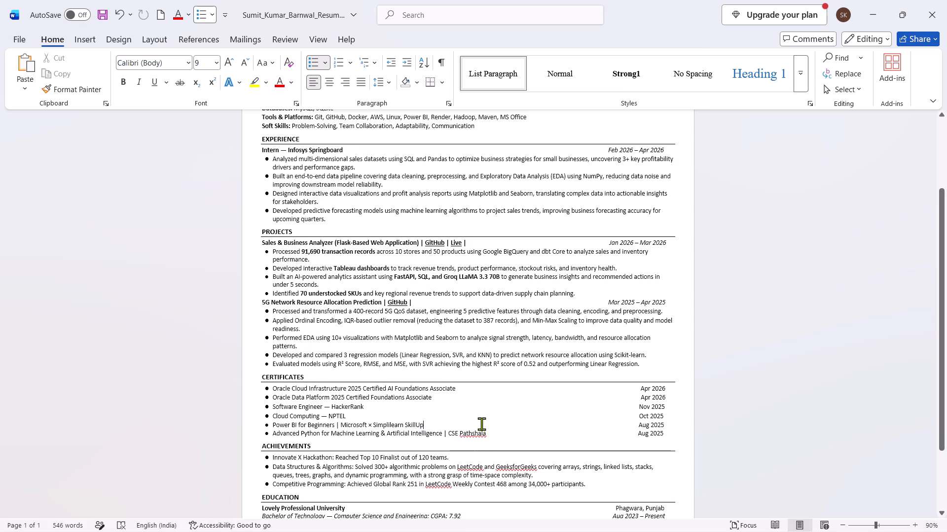
left_click(473, 433)
left_click(473, 433)
right_click(475, 428)
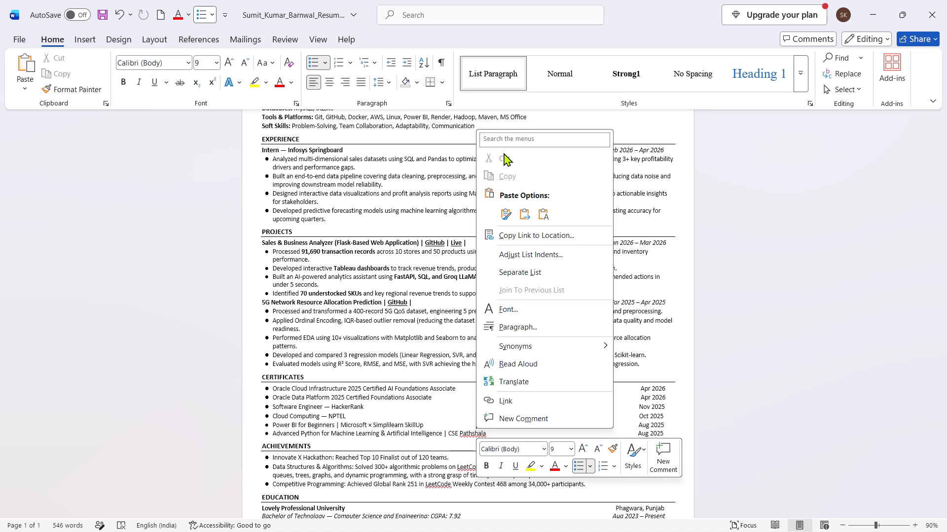
left_click(477, 435)
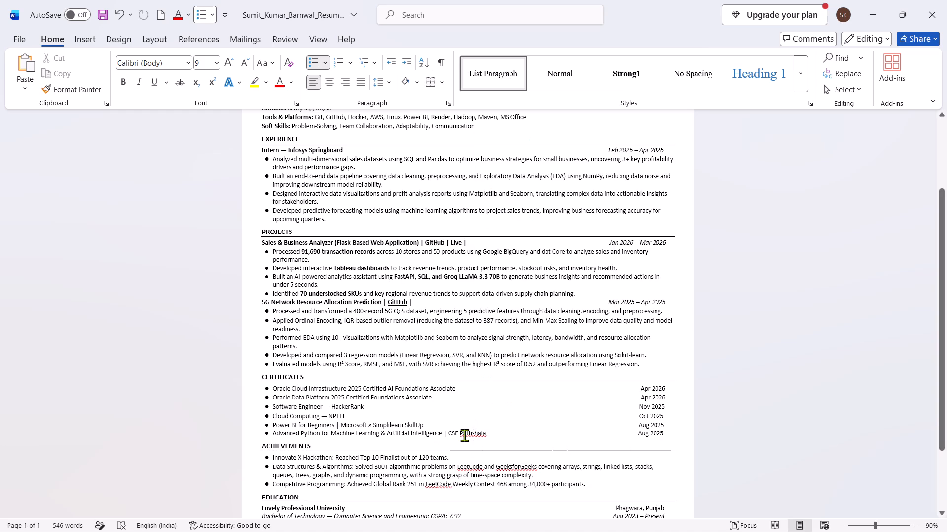
left_click(464, 435)
right_click(481, 434)
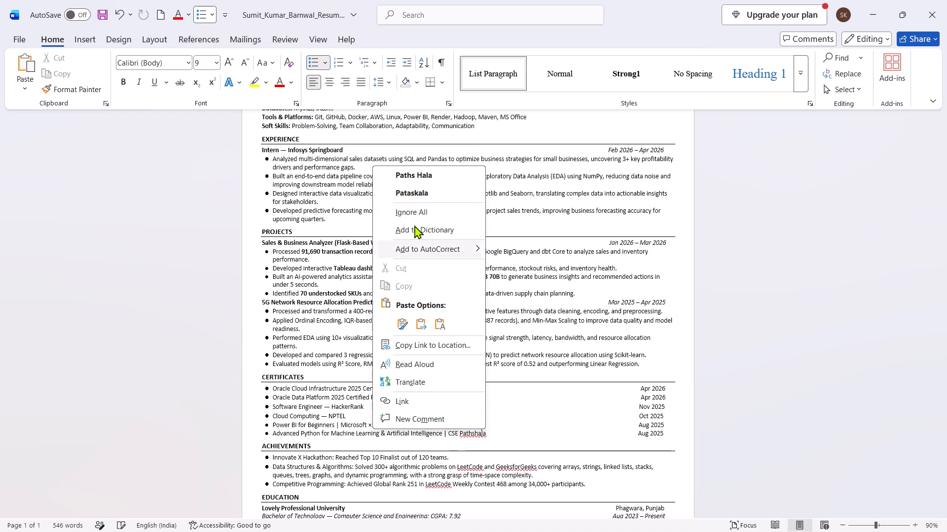
left_click(414, 216)
In the Achievements section, ignore all spelling flags for LeetCode and add GeeksforGeeks to the dictionary.
scroll(444, 422, "down", 3)
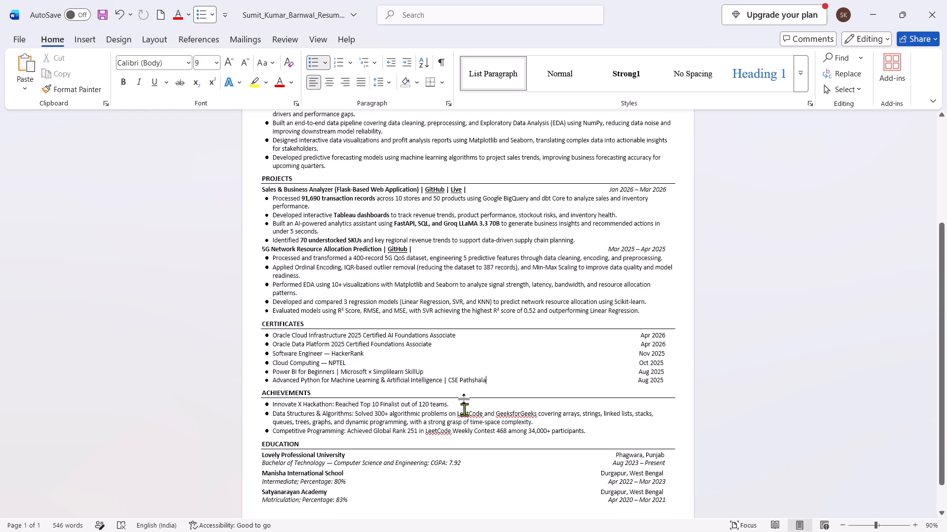
right_click(467, 415)
left_click(436, 191)
right_click(526, 413)
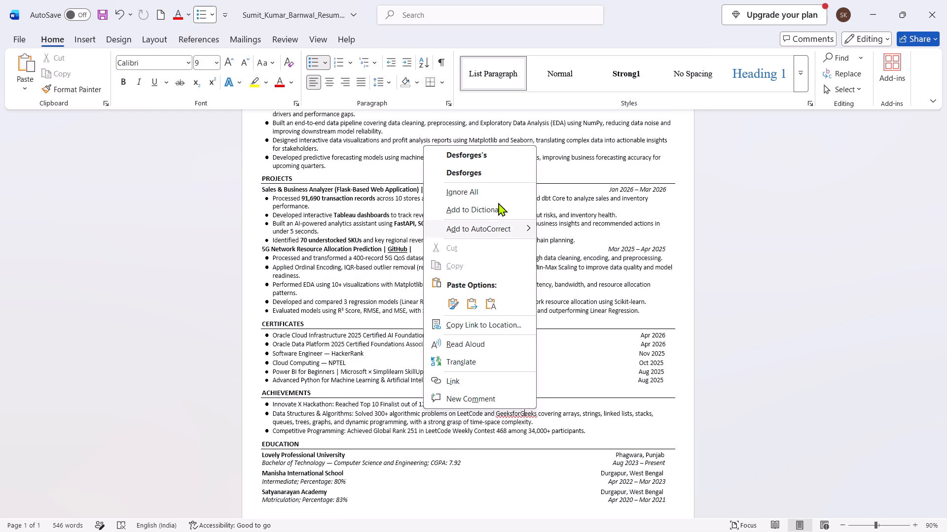
left_click(493, 212)
Add LangChain from the Frameworks & Libraries line in the Skills section to the spelling dictionary.
scroll(477, 426, "down", 4)
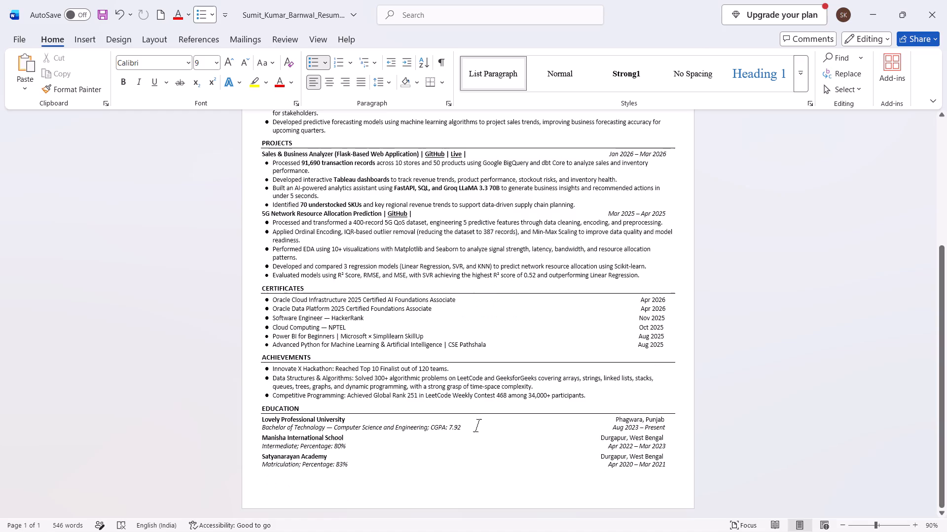
scroll(477, 426, "up", 3)
scroll(477, 426, "down", 4)
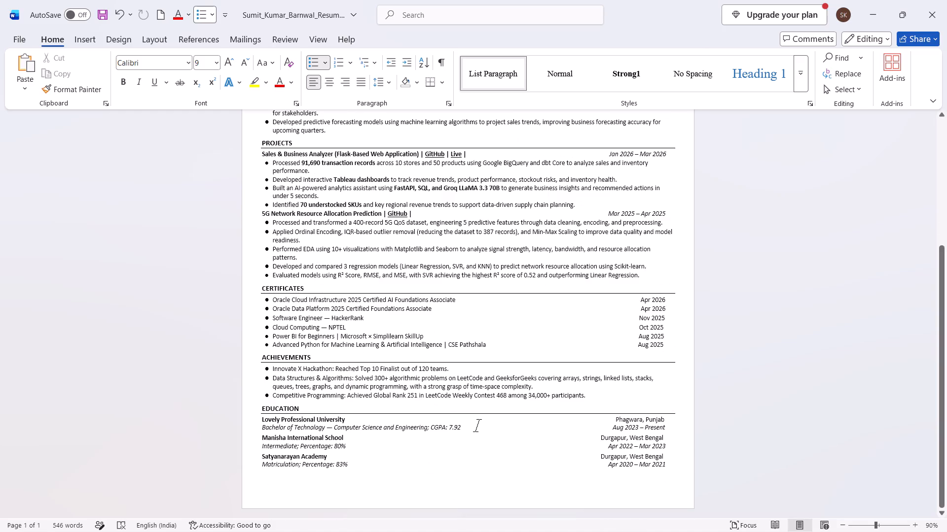
scroll(477, 426, "up", 11)
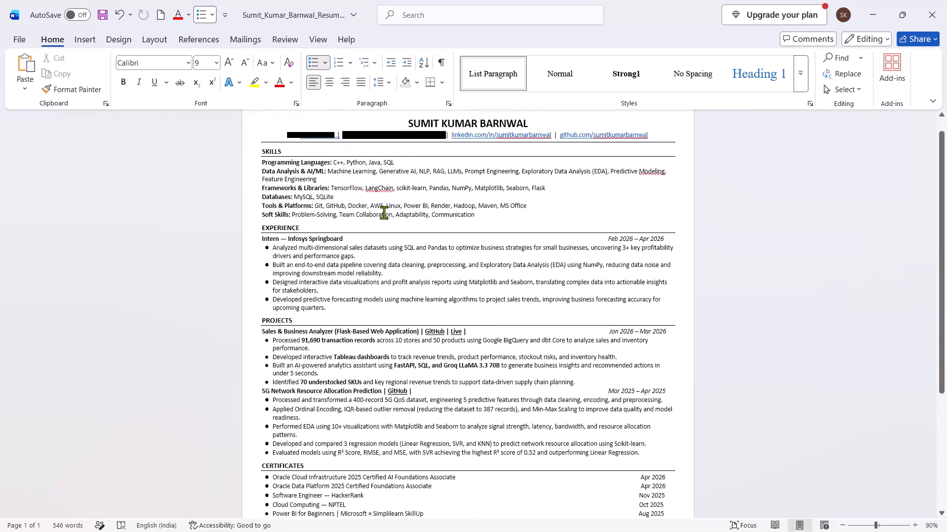
right_click(381, 205)
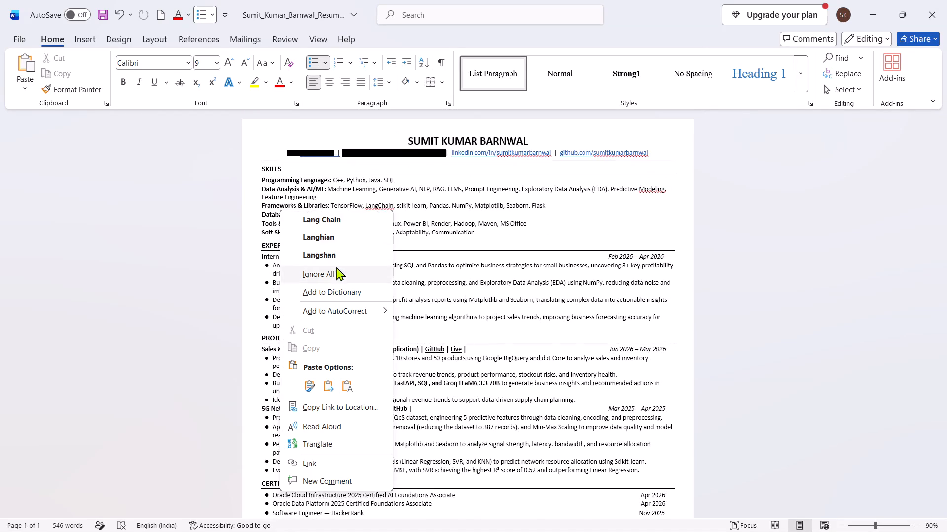
left_click(333, 291)
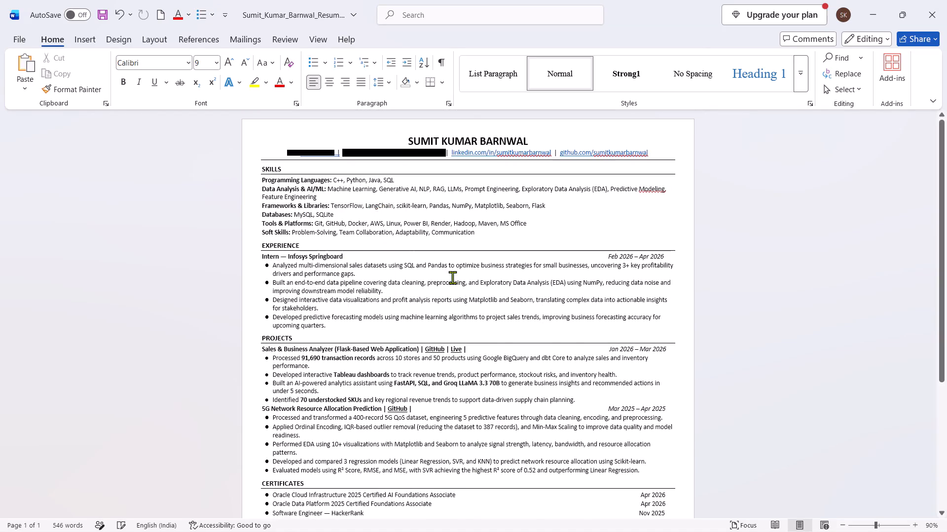
Clear the spelling flag on Modeling in the Data Analysis & AI/ML line of the Skills section.
right_click(662, 187)
left_click(605, 261)
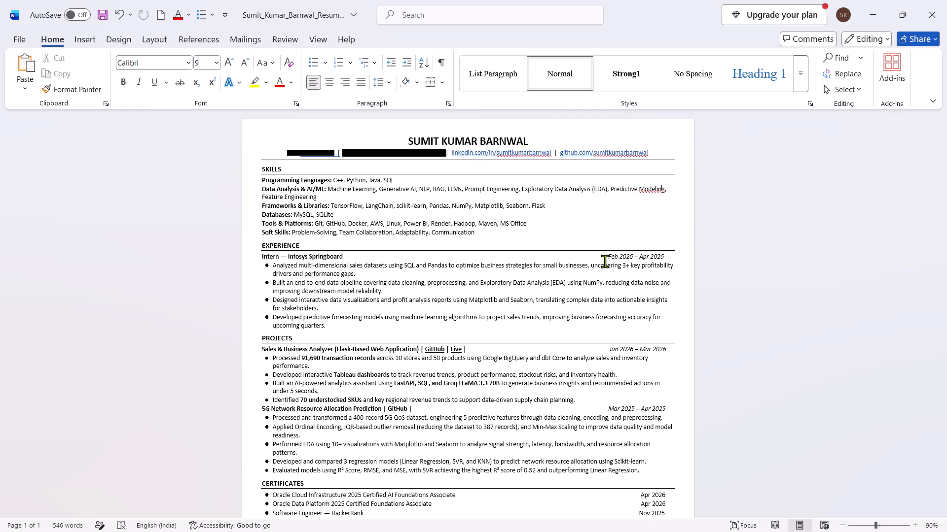
scroll(431, 304, "down", 4)
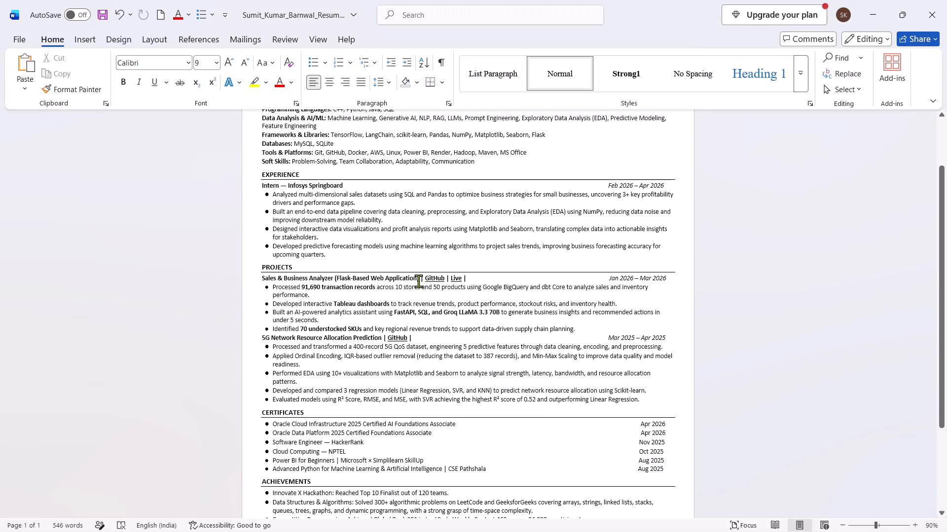
left_click_drag(419, 279, 319, 264)
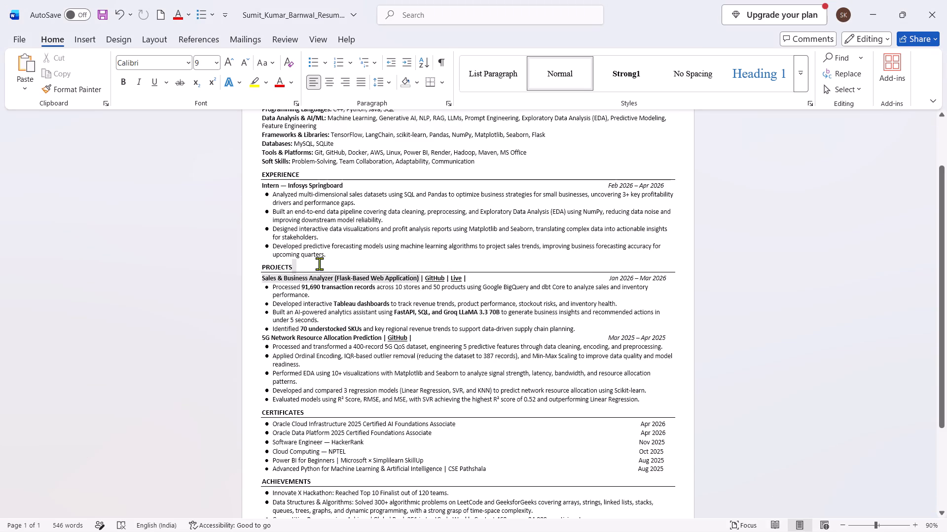
left_click_drag(319, 264, 262, 279)
key("ctrl+v")
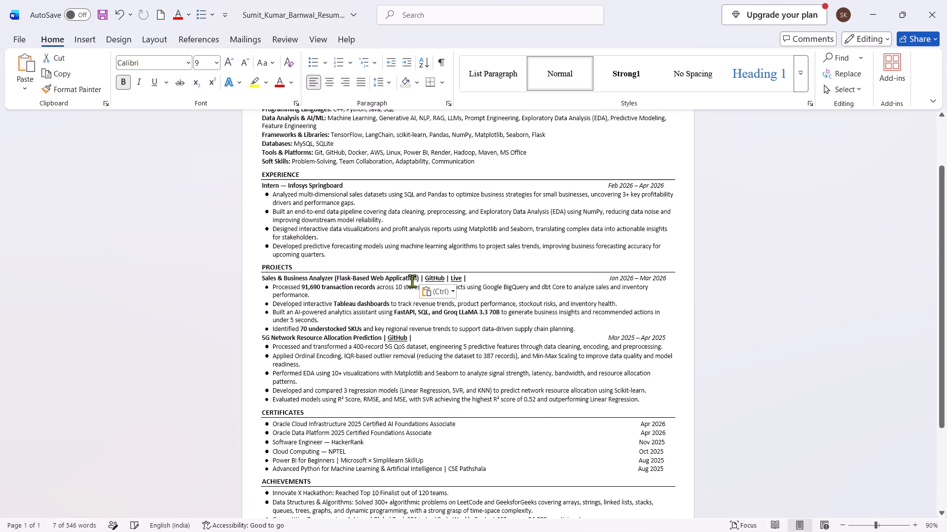
left_click(426, 279)
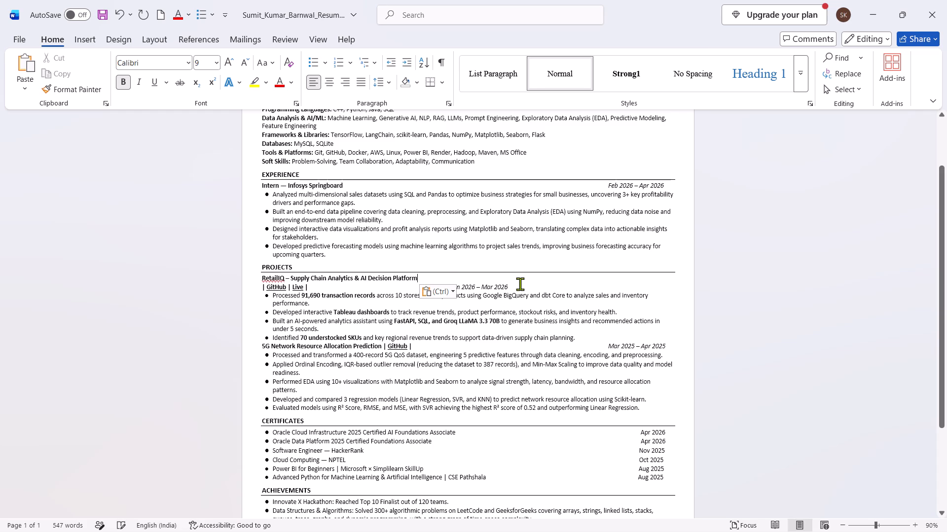
key("Right")
key("BackSpace")
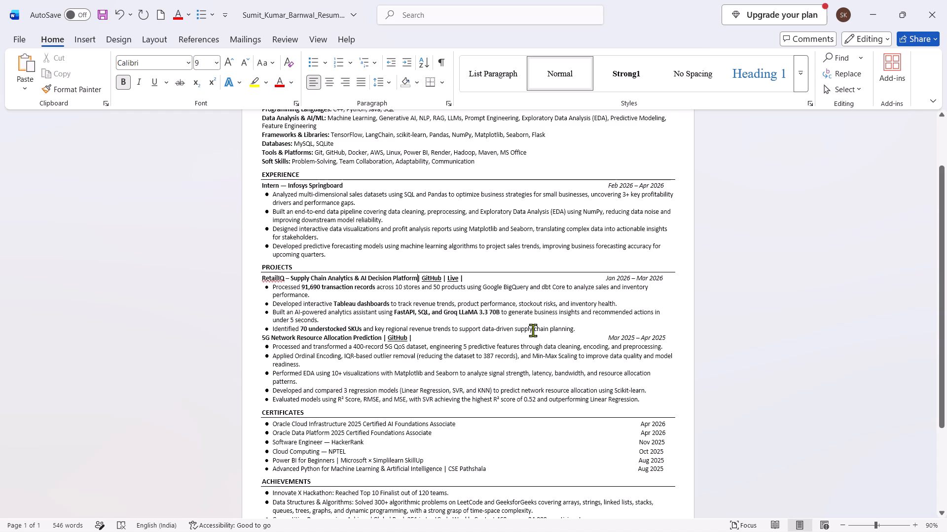
Examine the Retail-supply-chain-analytics GitHub repository and specialized cv.pdf in Chrome for project timing and details.
left_click(614, 278)
left_click(613, 520)
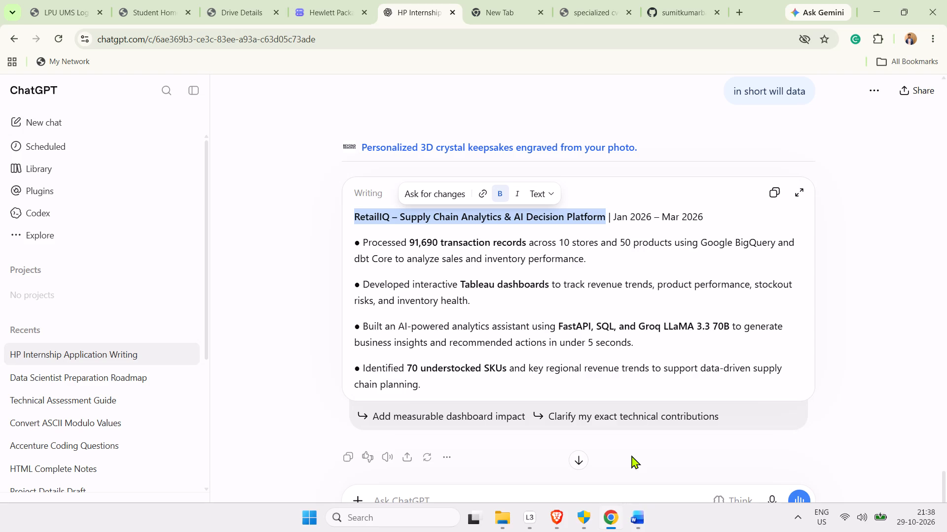
left_click(691, 6)
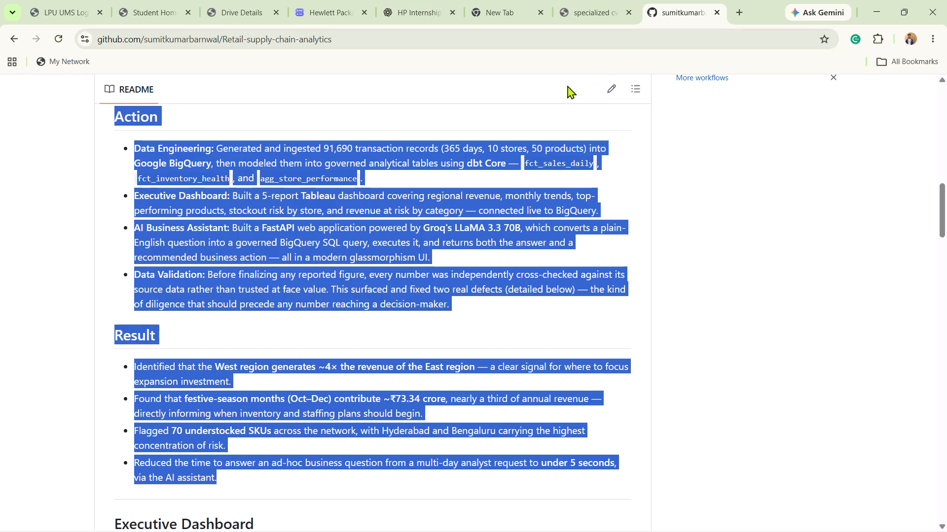
scroll(517, 248, "up", 10)
scroll(525, 224, "up", 11)
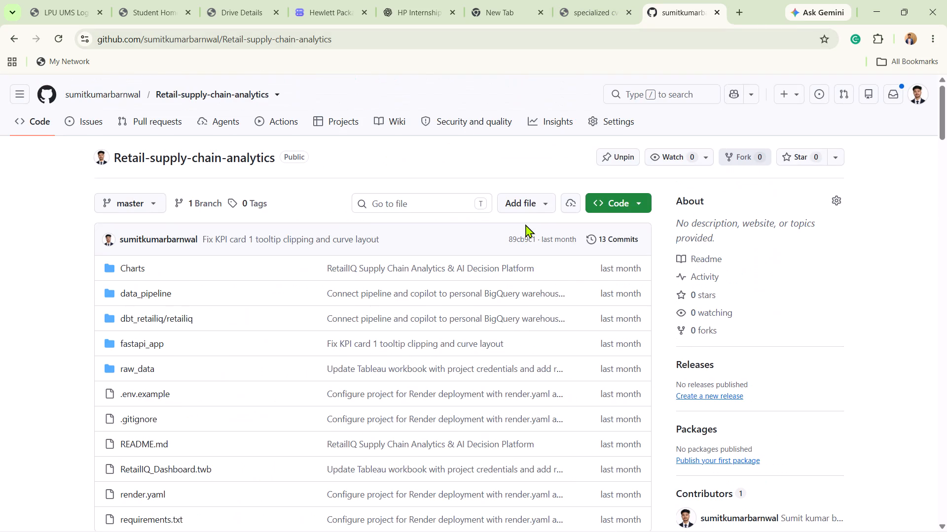
left_click(575, 13)
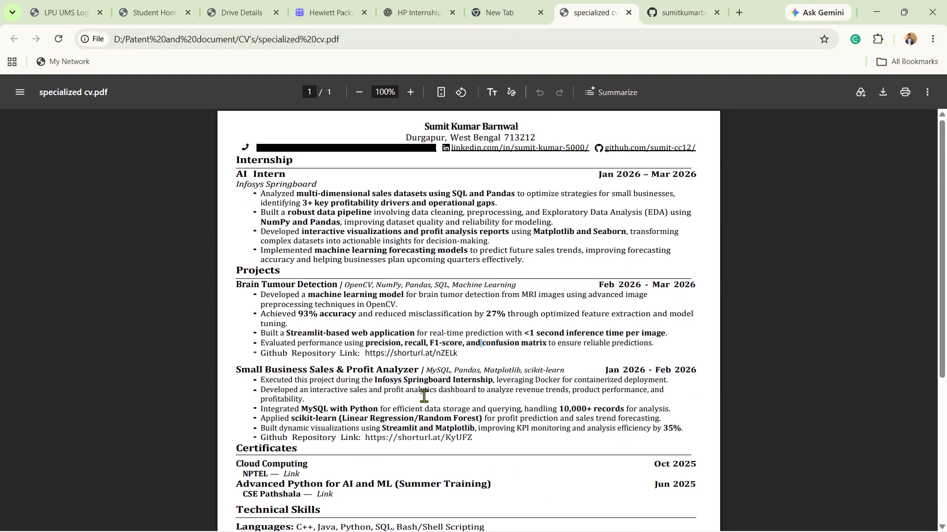
scroll(412, 407, "down", 5)
scroll(412, 407, "up", 3)
scroll(412, 407, "down", 4)
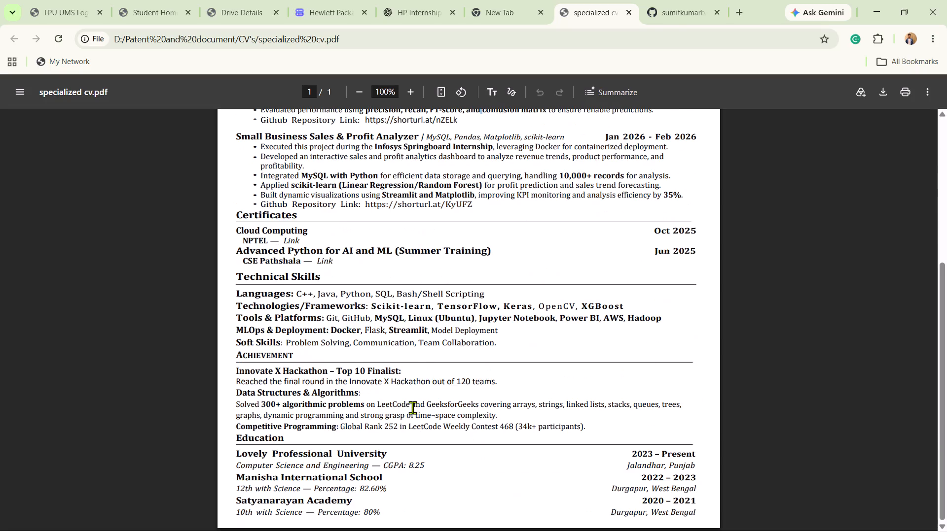
scroll(412, 407, "up", 5)
left_click(501, 14)
left_click(668, 7)
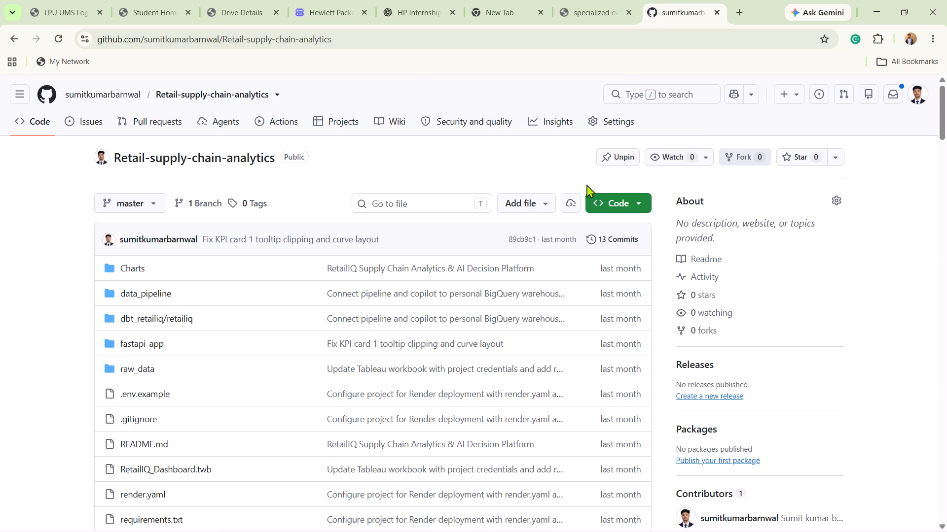
Back in Word, set the RetailIQ project's dates to Aug 2026 – Oct 2026.
left_click(630, 517)
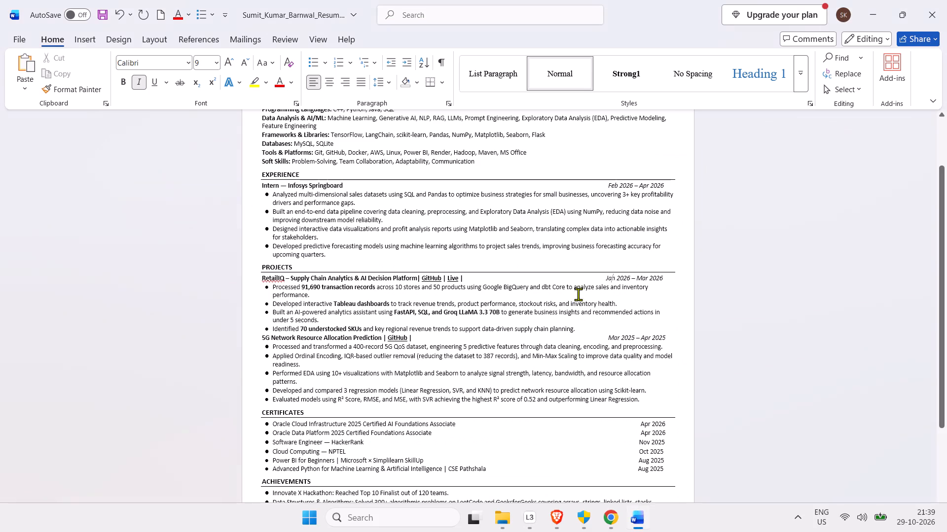
left_click(615, 278)
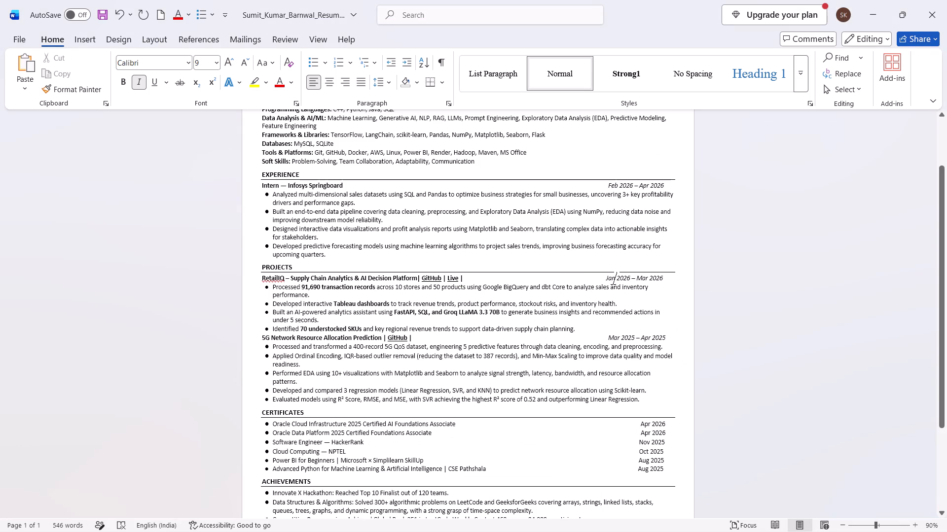
key("Right")
key("BackSpace")
key("BackSpace")
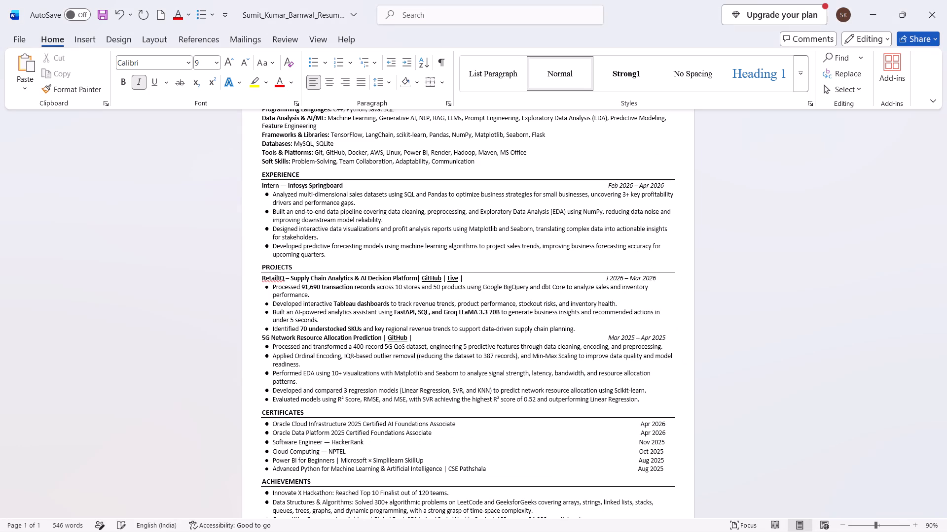
key("BackSpace")
type("Aug")
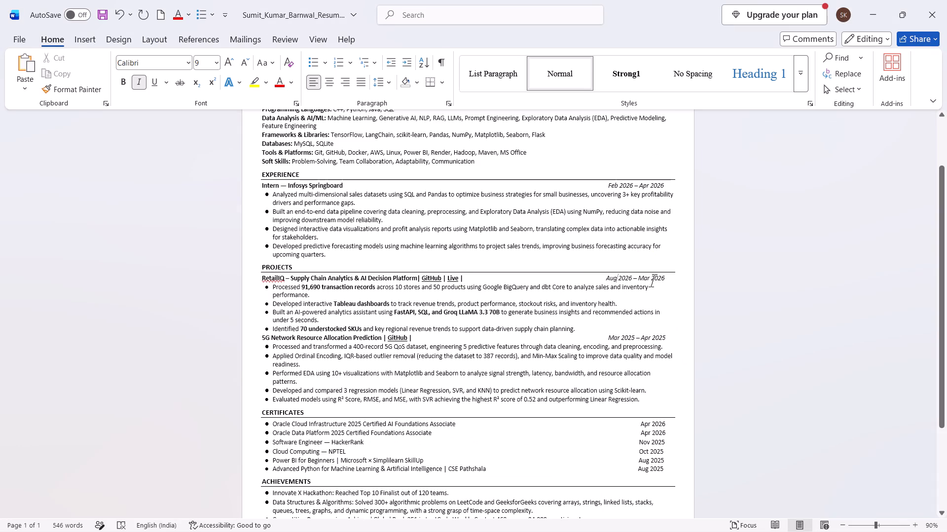
left_click(652, 276)
key("Left")
key("BackSpace")
key("BackSpace")
key("BackSpace")
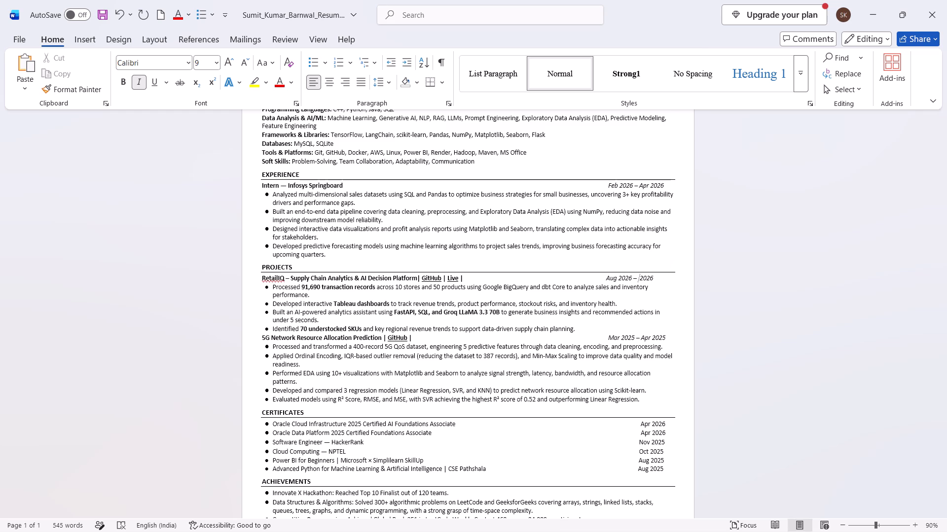
type("Oct")
Insert one space before the RetailIQ project's date range to adjust its alignment.
left_click(608, 278)
key("space")
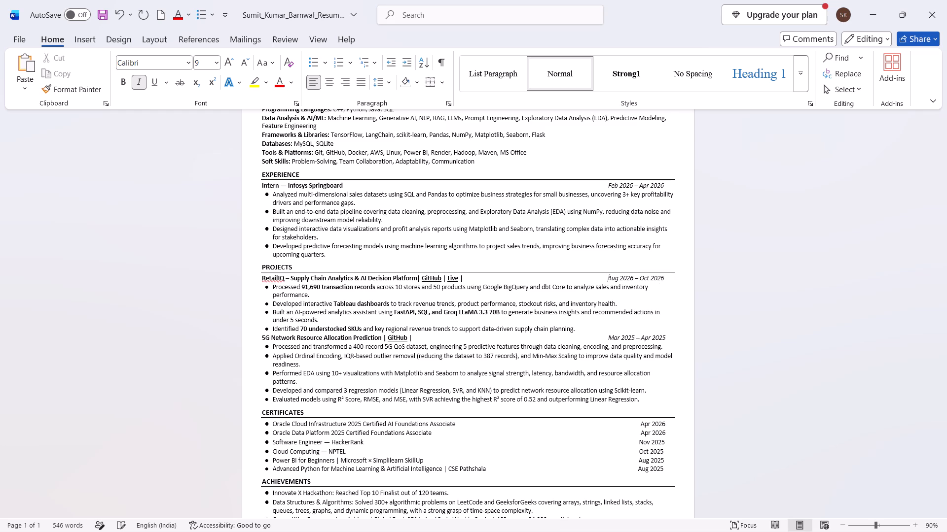
key("BackSpace")
key("space")
Ignore all spelling flags for RetailIQ in the project title.
scroll(535, 391, "down", 4)
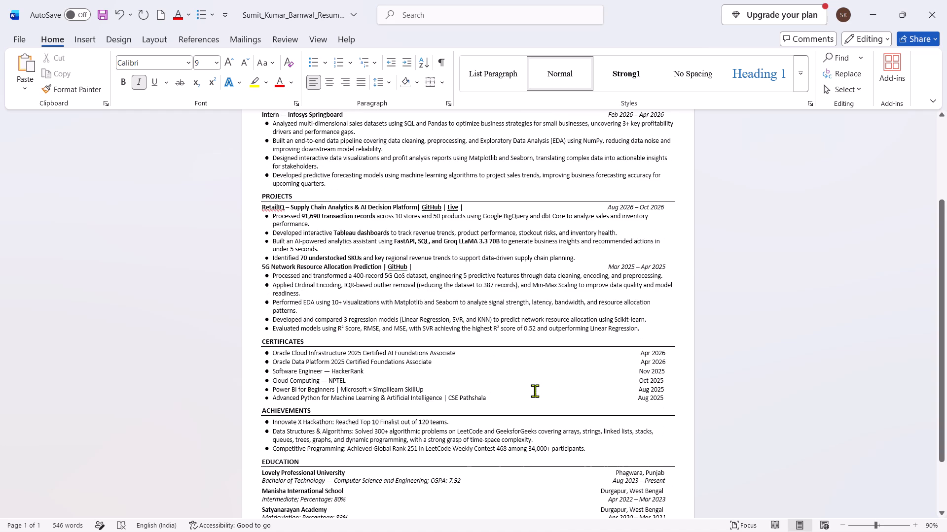
right_click(276, 206)
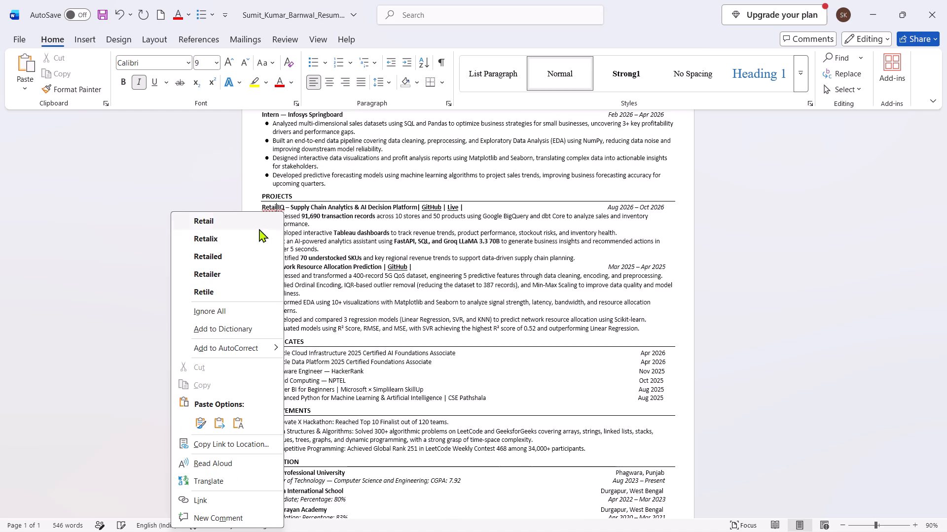
left_click(212, 316)
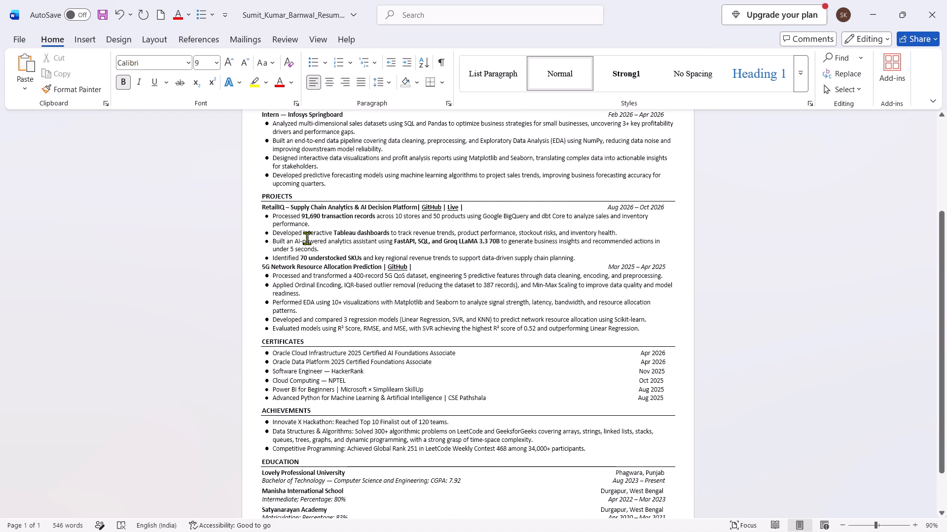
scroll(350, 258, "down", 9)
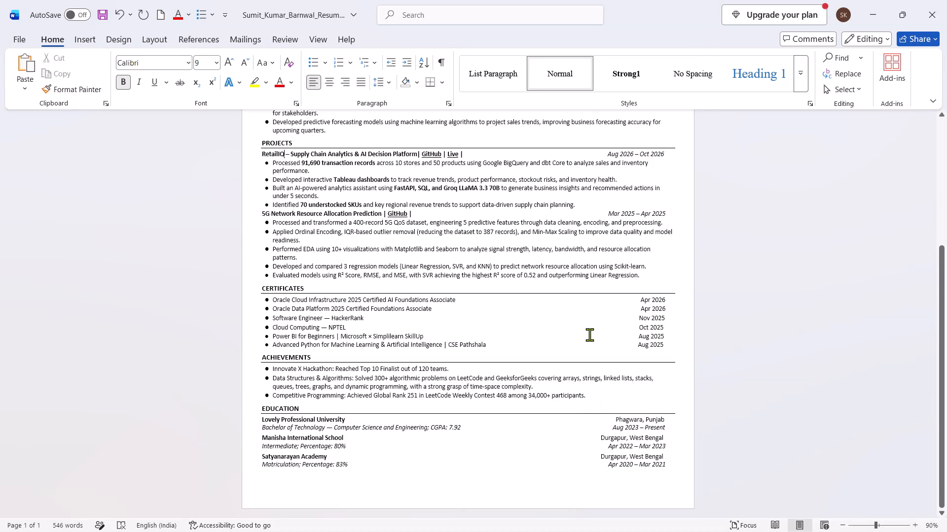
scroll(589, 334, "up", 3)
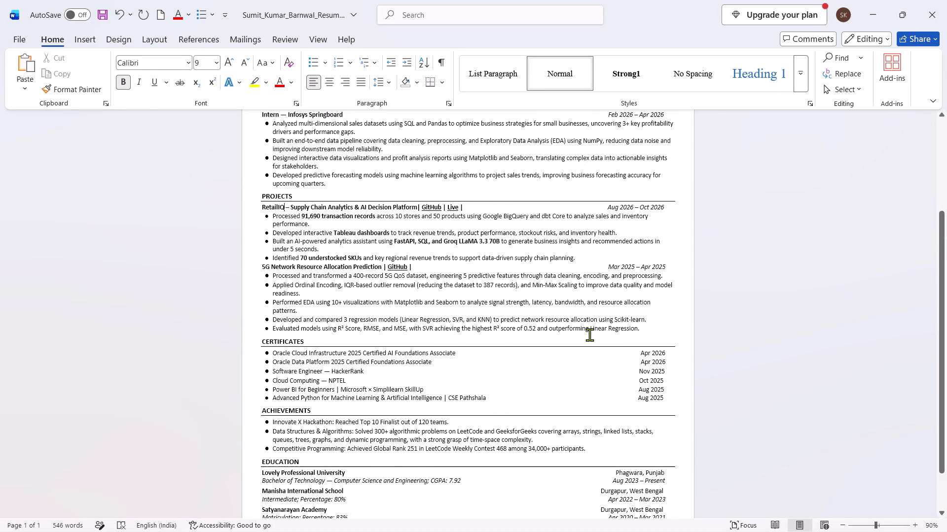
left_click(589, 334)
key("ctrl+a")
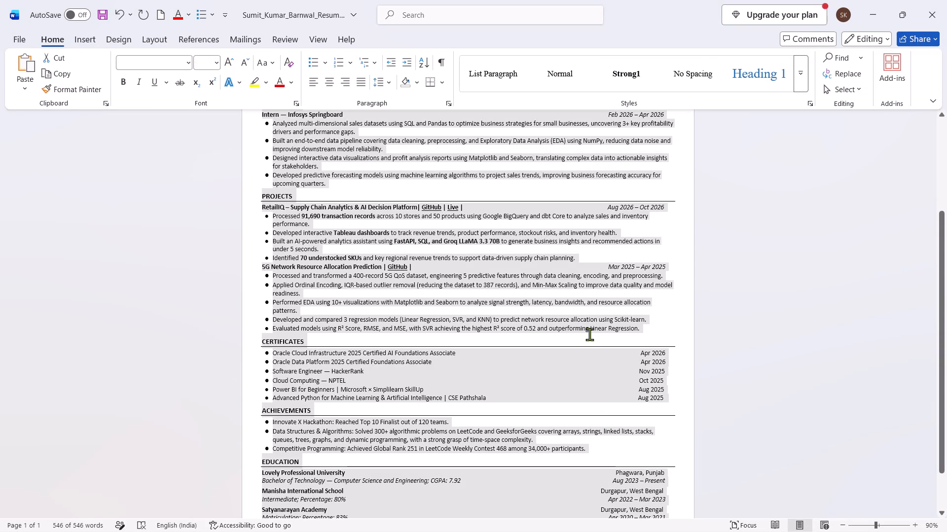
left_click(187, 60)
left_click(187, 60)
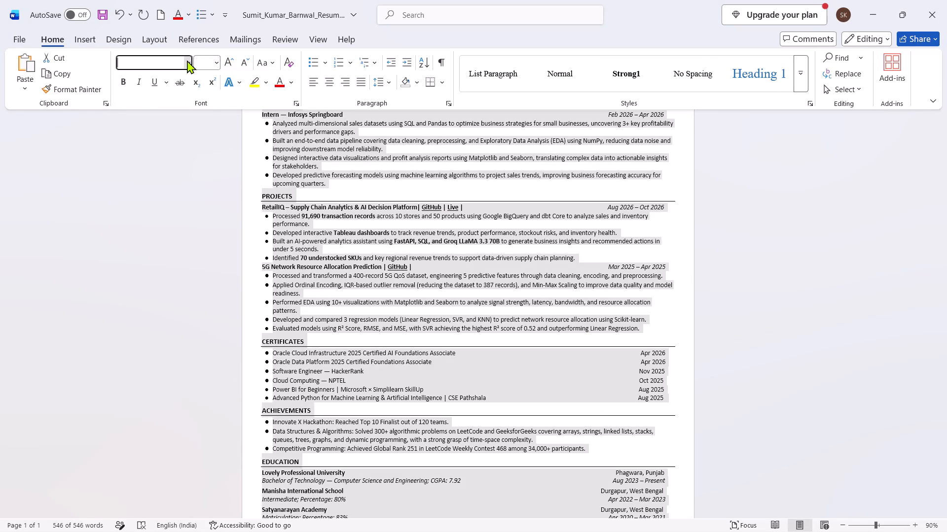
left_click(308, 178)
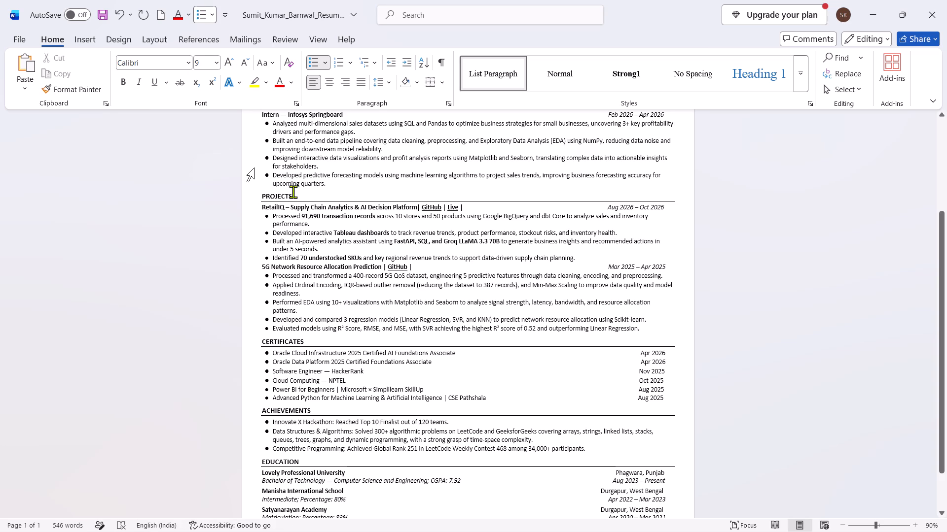
Set the font size of the entire resume text to 9.5.
left_click(296, 193)
key("ctrl+a")
left_click(216, 64)
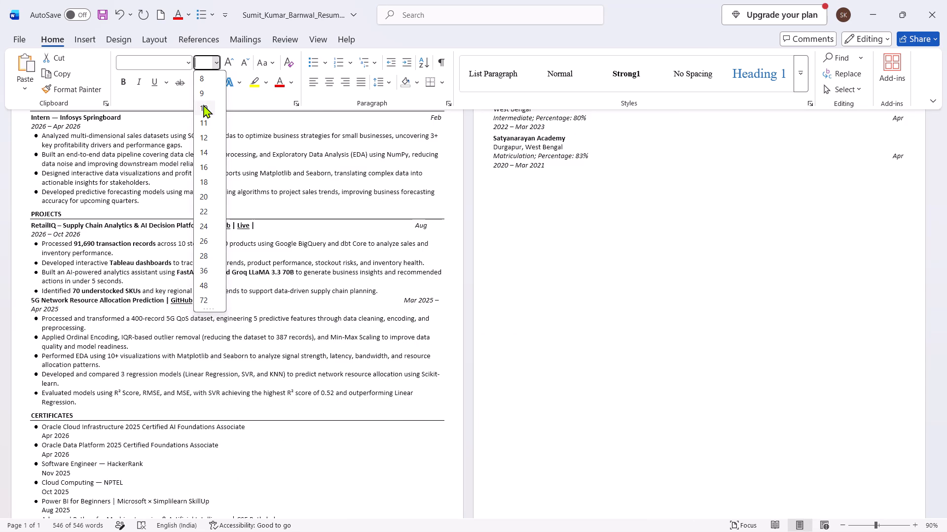
left_click(207, 60)
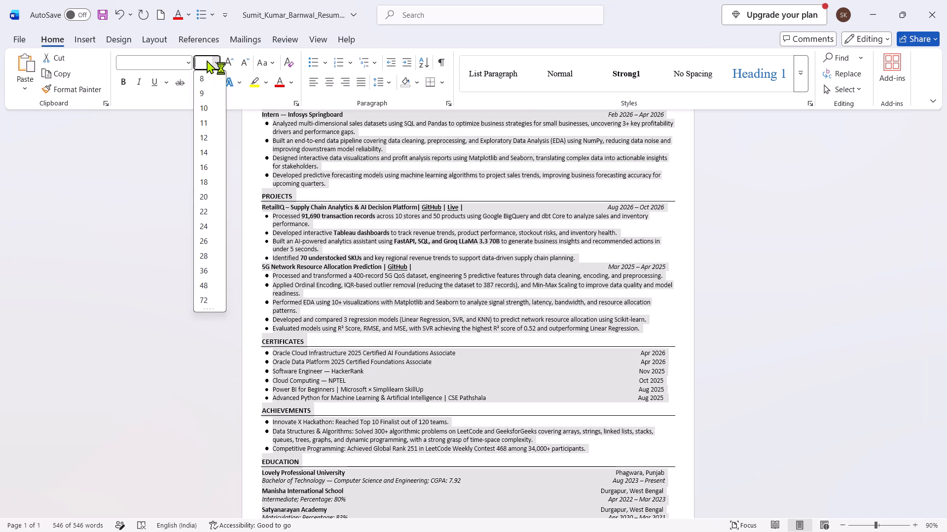
type("9.")
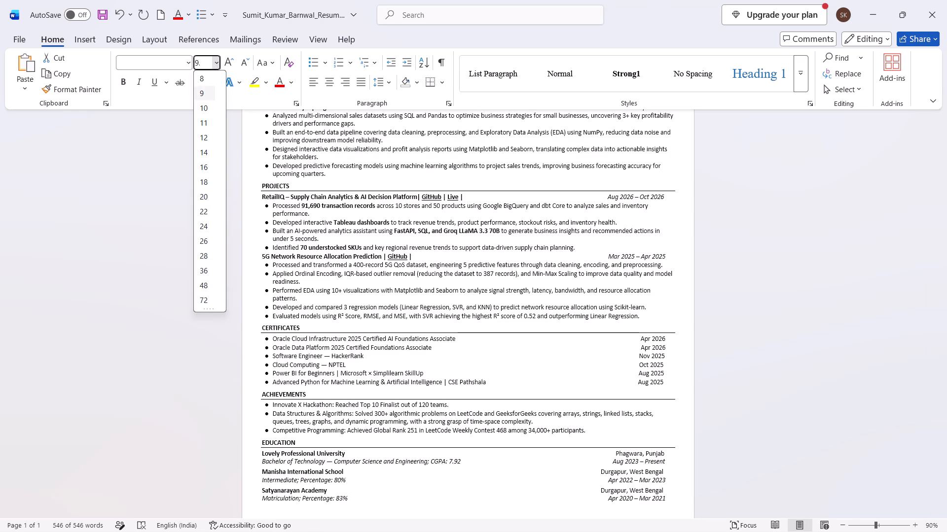
key("2")
key("BackSpace")
key("5")
left_click(141, 216)
left_click(144, 215)
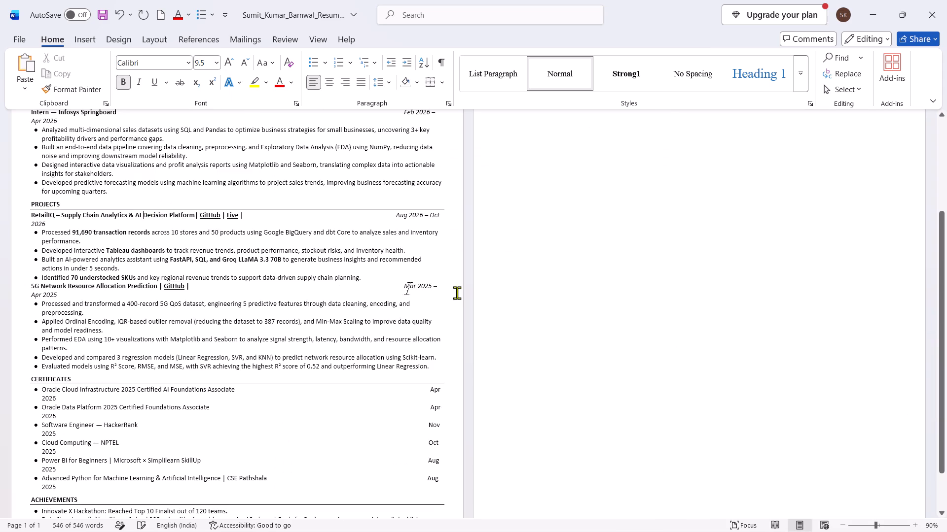
Remove spaces before Apr 2026 on the Oracle Cloud Infrastructure certificate so the full date fits on one line.
scroll(572, 312, "up", 5)
scroll(597, 232, "up", 5)
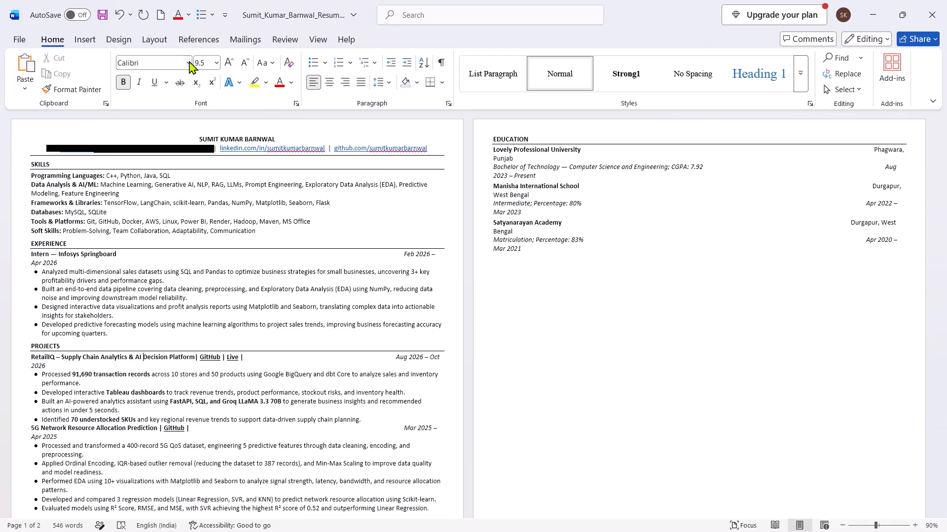
scroll(220, 294, "down", 11)
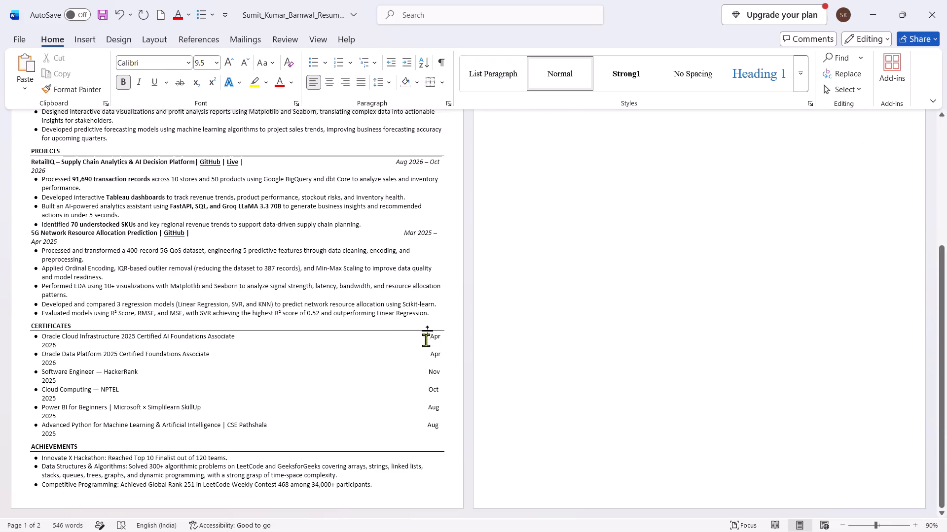
left_click(432, 335)
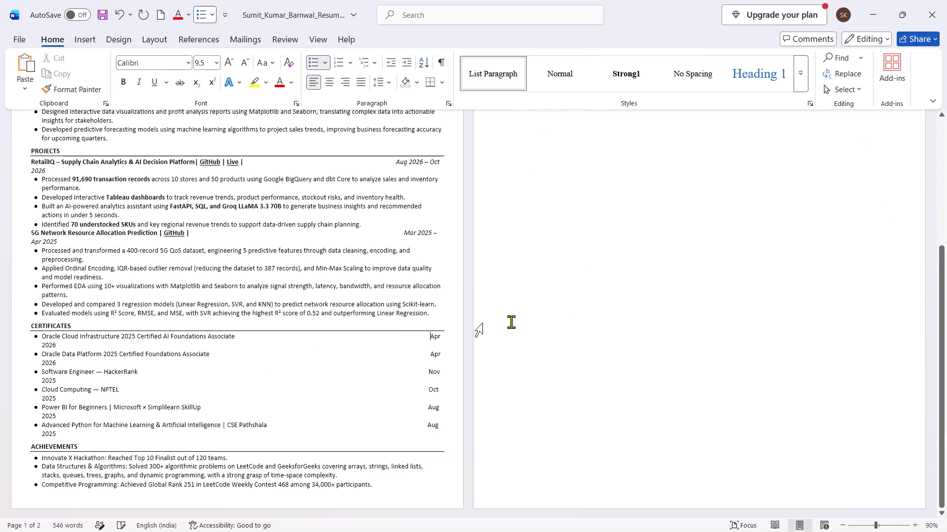
key("BackSpace")
key("BackSpace")
key("BackSpace")
key("BackSpace")
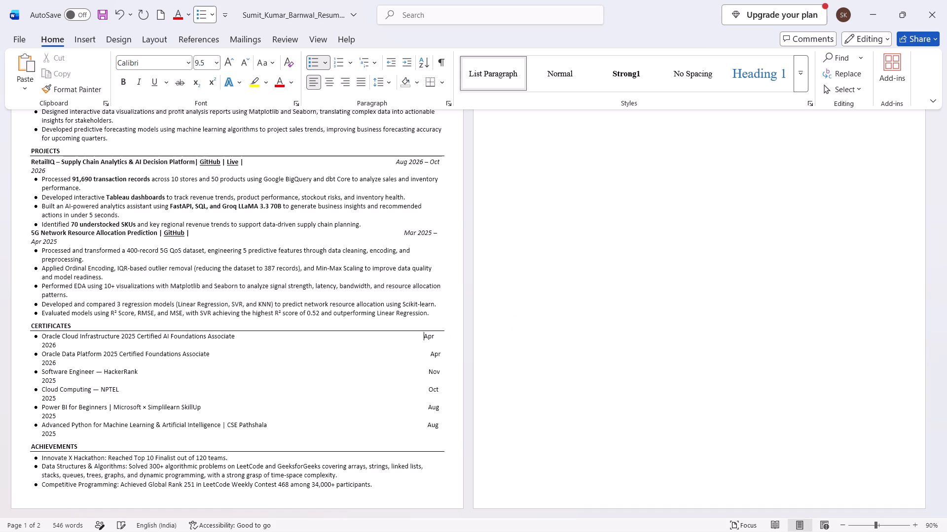
key("BackSpace")
key("BackSpace")
key("BackSpace")
key("BackSpace")
key("BackSpace")
key("BackSpace")
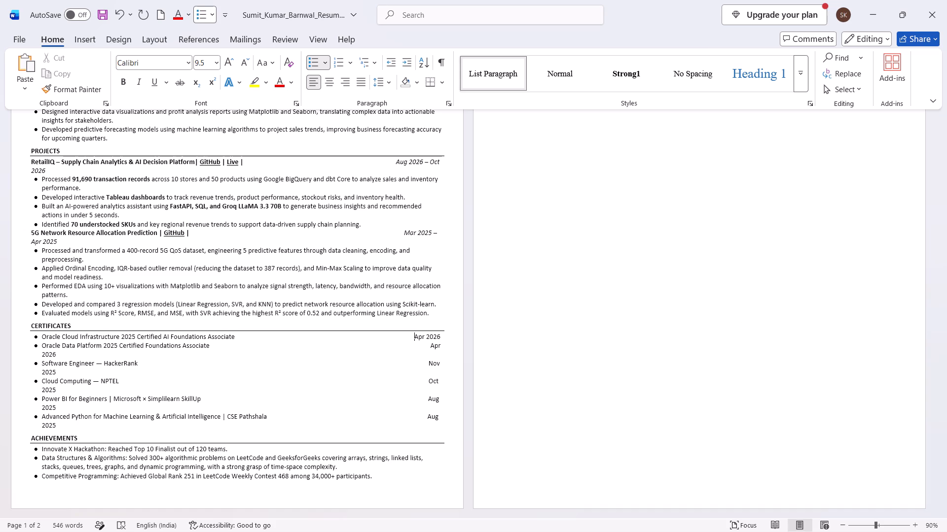
Remove spaces before Apr 2026 on the Oracle Data Platform certificate, aligning the date with the certificate date above.
left_click(430, 343)
key("BackSpace")
key("BackSpace")
key("BackSpace")
key("BackSpace")
key("BackSpace")
key("BackSpace")
key("BackSpace")
key("BackSpace")
key("BackSpace")
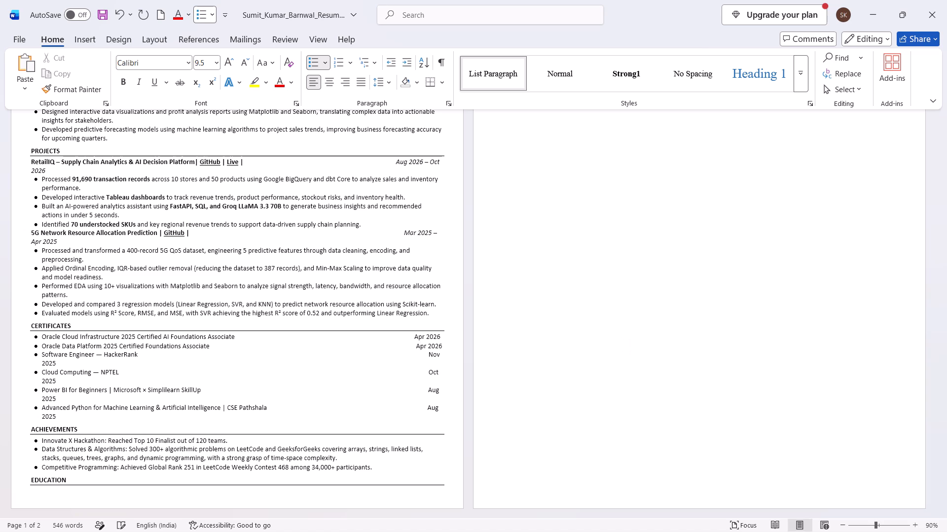
key("BackSpace")
key("BackSpace")
key("space")
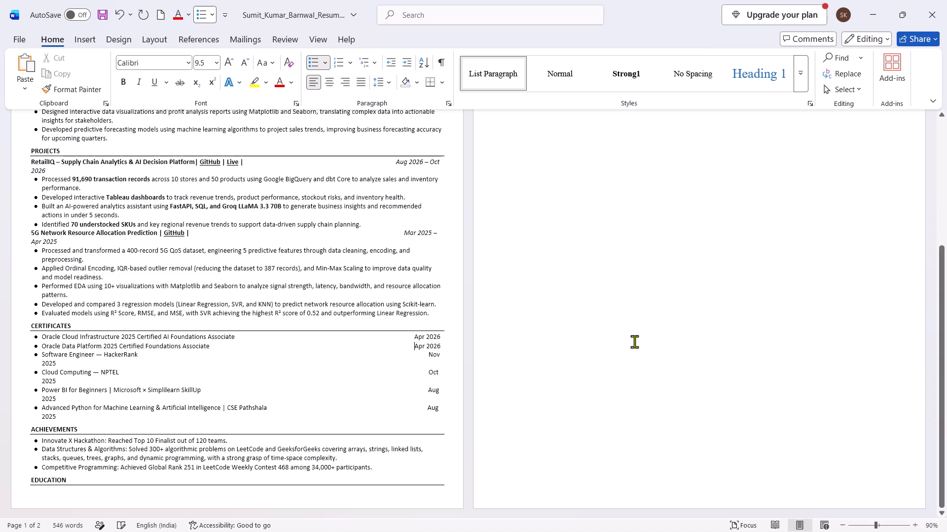
Remove spaces before Nov 2025 on the Software Engineer — HackerRank certificate to align it with the dates above.
left_click(429, 356)
key("BackSpace")
key("BackSpace")
key("BackSpace")
key("BackSpace")
key("BackSpace")
key("BackSpace")
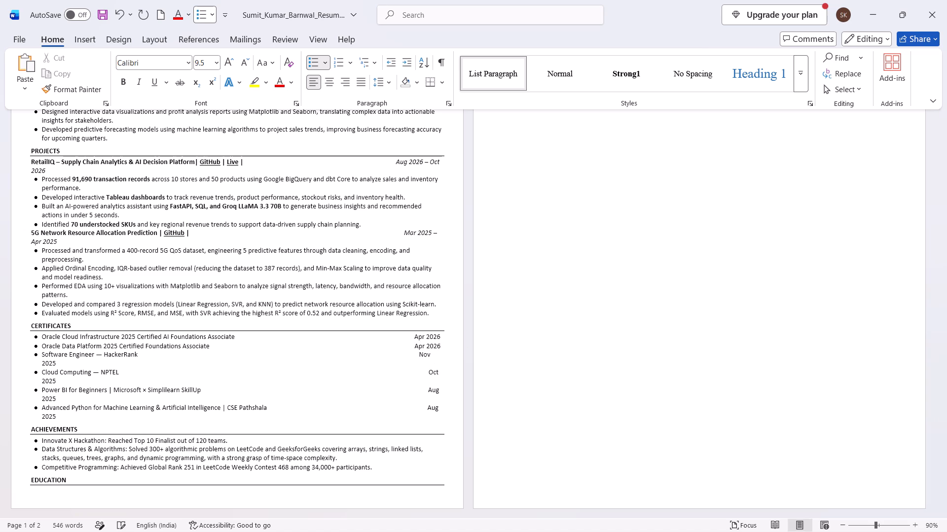
key("BackSpace")
key("BackSpace")
key("BackSpace")
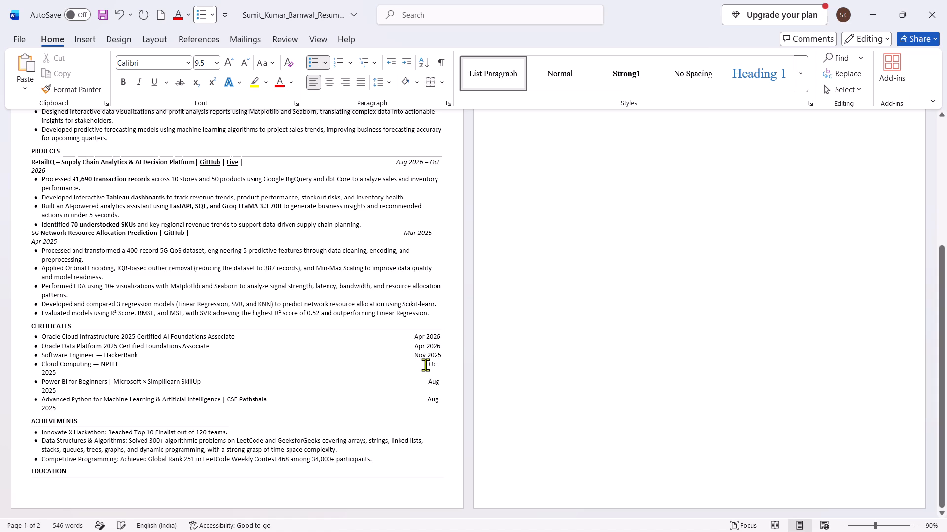
Remove spaces before Oct 2025 on the Cloud Computing — NPTEL certificate to align it with the dates above.
left_click(425, 365)
left_click(431, 364)
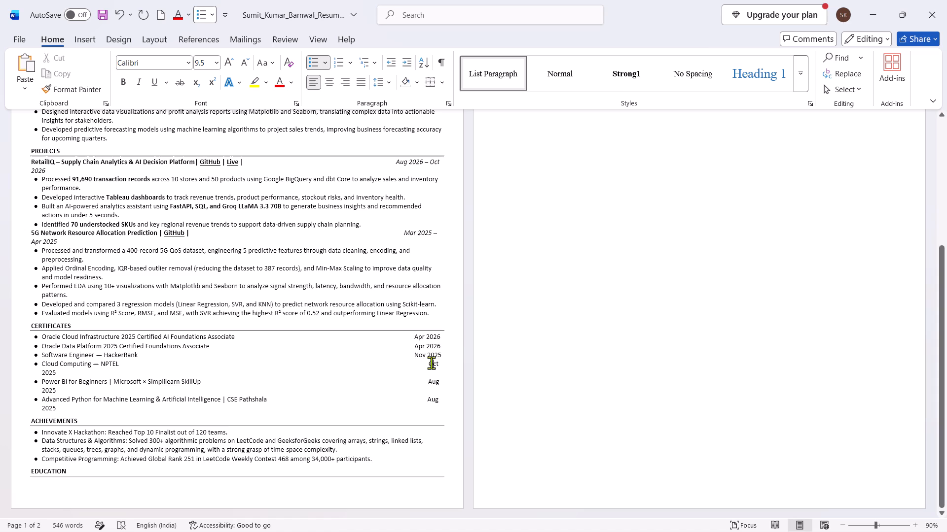
left_click(430, 366)
key("BackSpace")
key("BackSpace")
key("BackSpace")
key("BackSpace")
key("BackSpace")
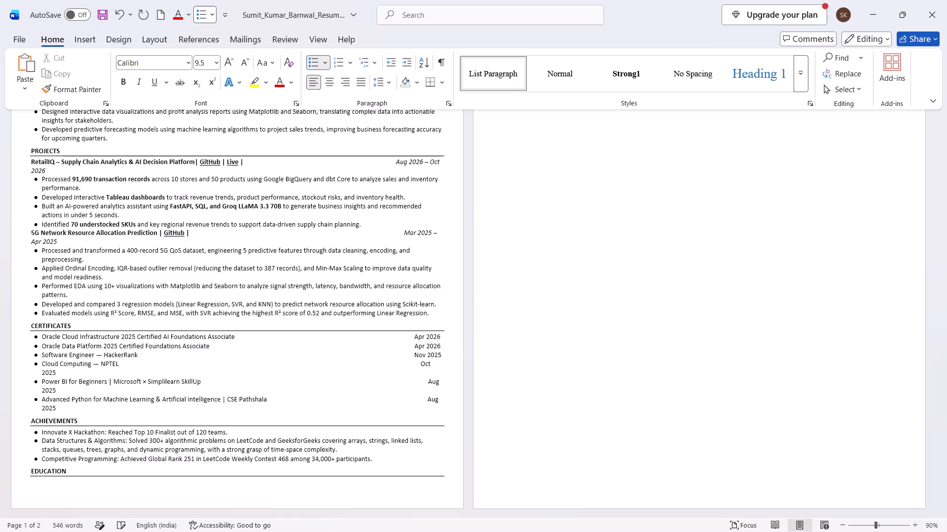
key("BackSpace")
key("BackSpace")
key("BackSpace")
key("BackSpace")
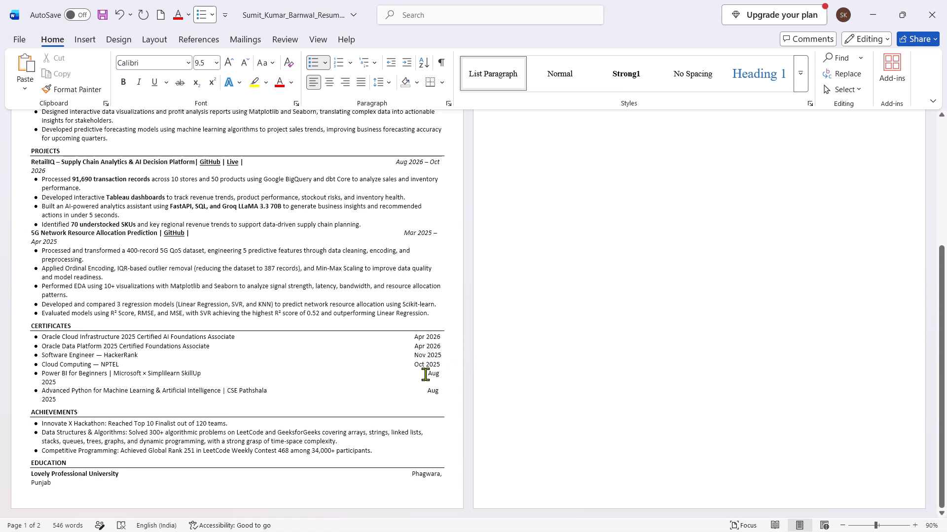
Adjust the spacing before Aug 2025 on the Power BI for Beginners certificate to align it with the dates above.
left_click(429, 374)
key("BackSpace")
key("BackSpace")
key("BackSpace")
key("BackSpace")
key("BackSpace")
key("BackSpace")
key("BackSpace")
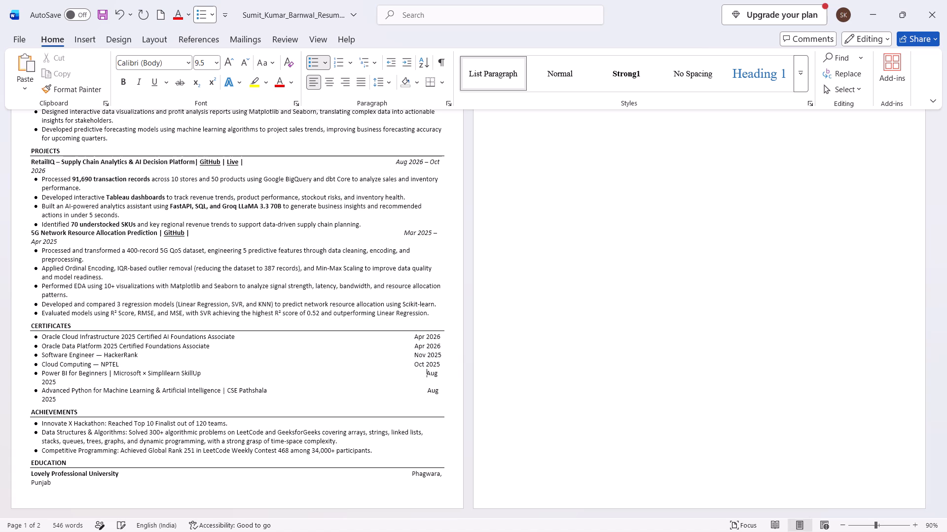
key("BackSpace")
key("BackSpace")
key("BackSpace")
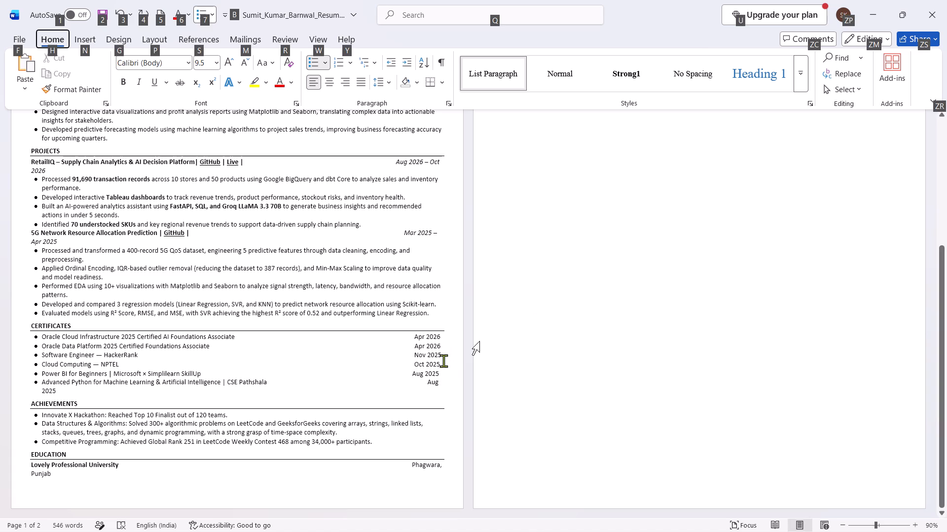
left_click(413, 373)
key("space")
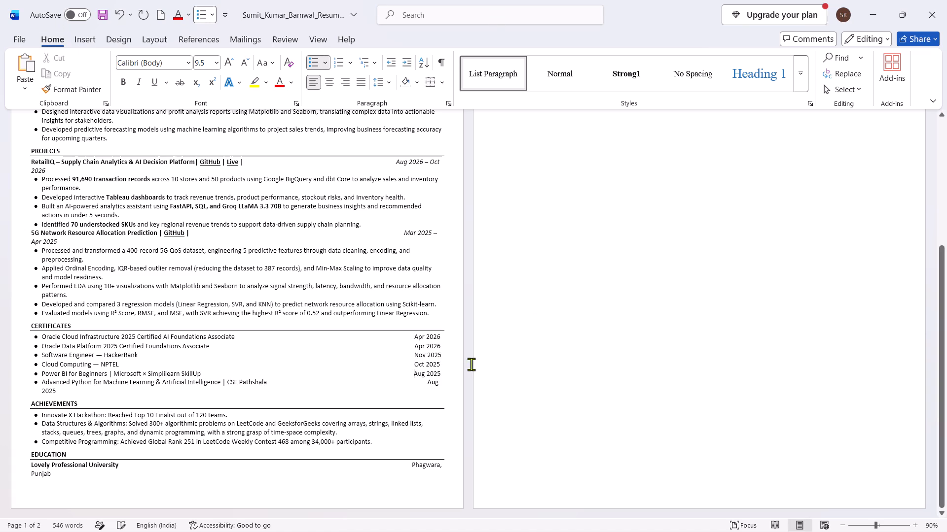
Remove spaces before Aug 2025 on the Advanced Python for Machine Learning certificate to align it with the dates above.
left_click(429, 384)
key("BackSpace")
key("BackSpace")
key("BackSpace")
key("BackSpace")
key("BackSpace")
key("BackSpace")
key("BackSpace")
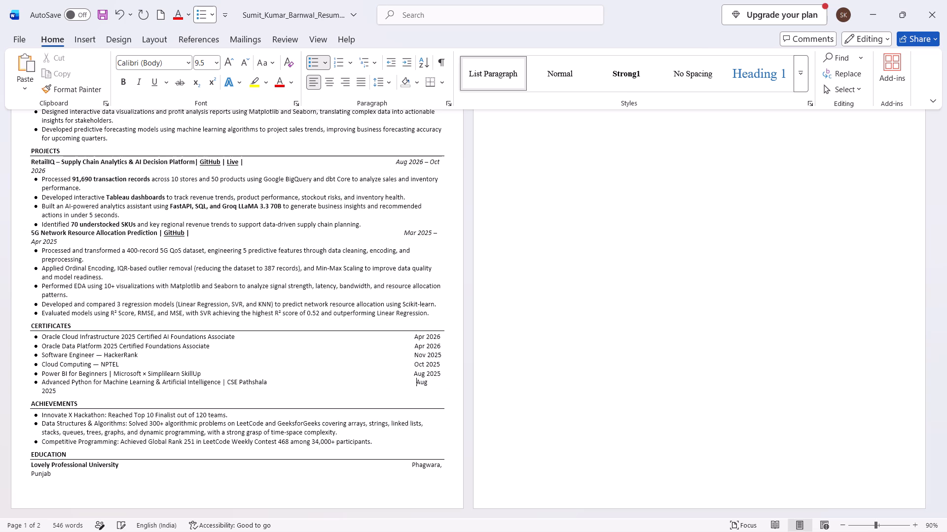
key("BackSpace")
key("BackSpace")
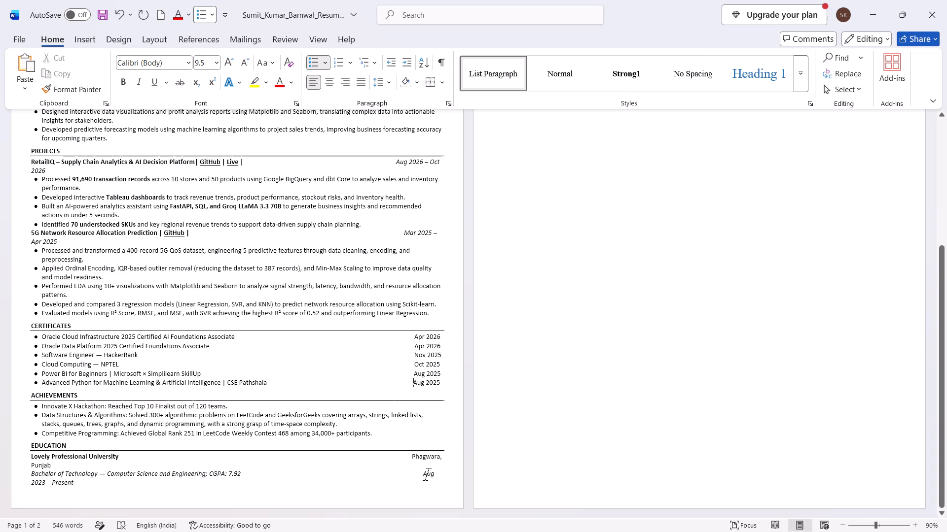
Remove the extra spacing before Feb 2026 – Apr 2026 on the Infosys Springboard internship so the range fits on one line.
scroll(390, 460, "down", 7)
scroll(390, 460, "up", 14)
scroll(390, 460, "down", 1)
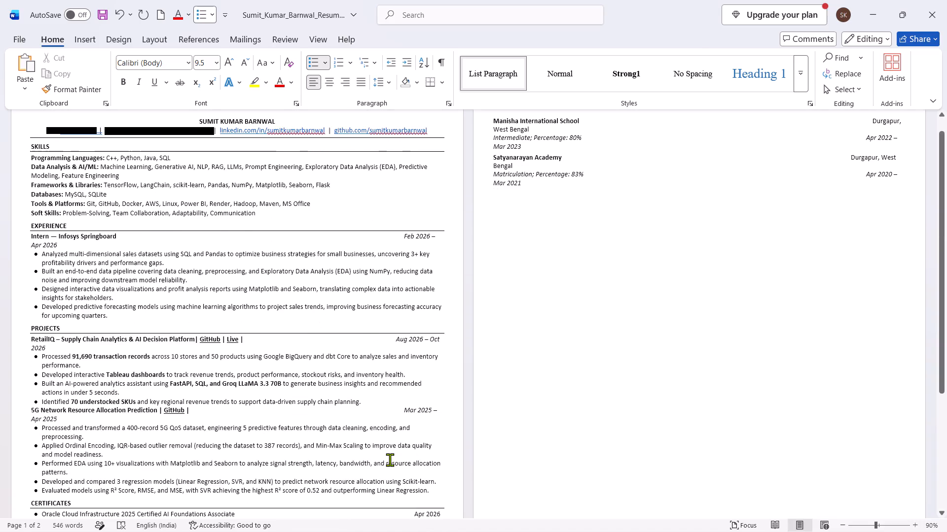
left_click(403, 232)
key("BackSpace")
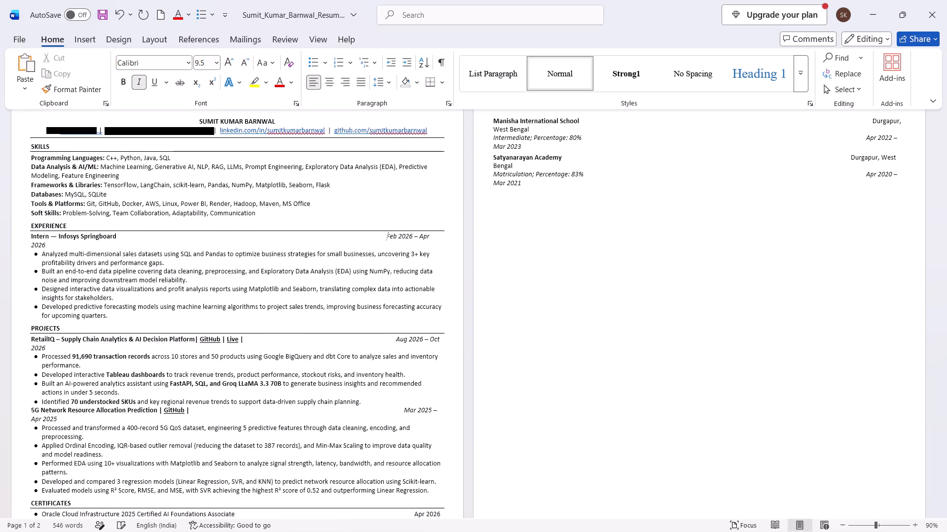
key("BackSpace")
key("BackSpace")
key("BackSpace")
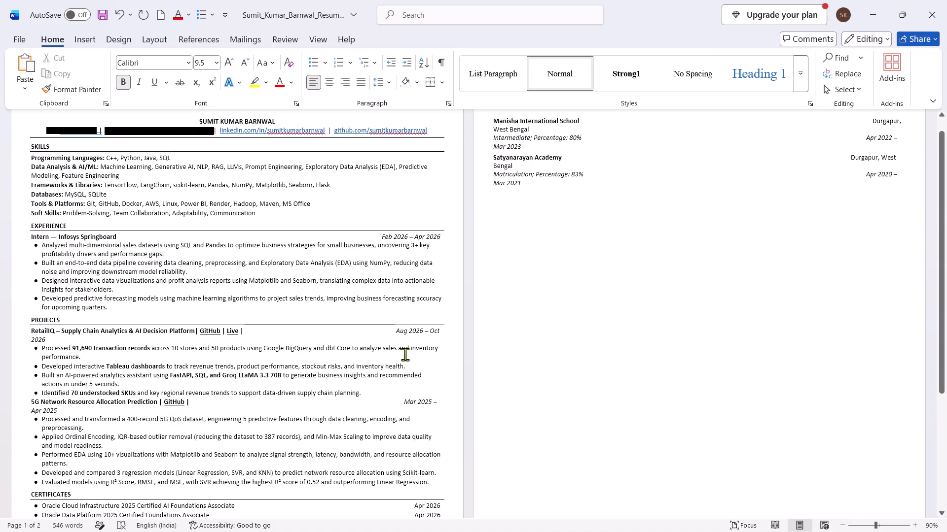
Remove spaces before Aug 2026 – Oct 2026 on the RetailIQ project so the date range fits on its title line.
left_click(394, 331)
key("BackSpace")
key("BackSpace")
key("BackSpace")
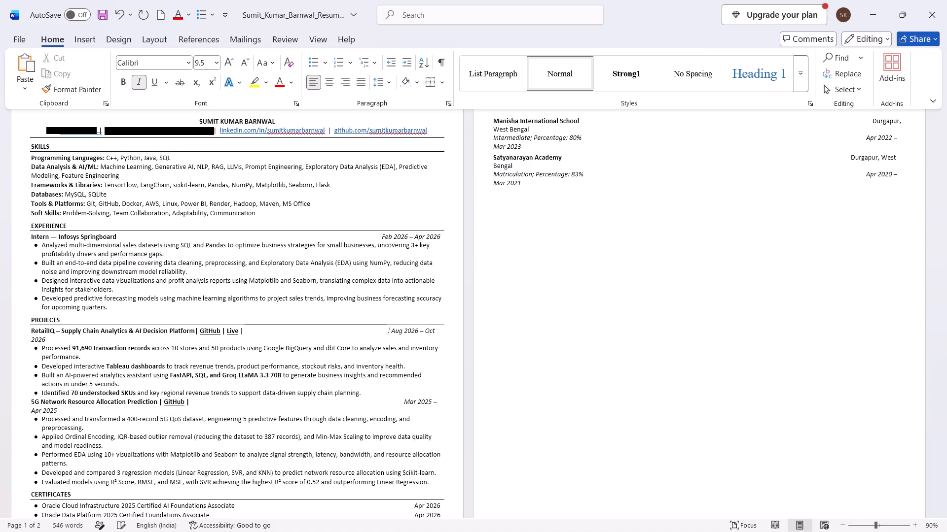
key("BackSpace")
key("BackSpace")
key("BackSpace")
key("BackSpace")
key("BackSpace")
key("BackSpace")
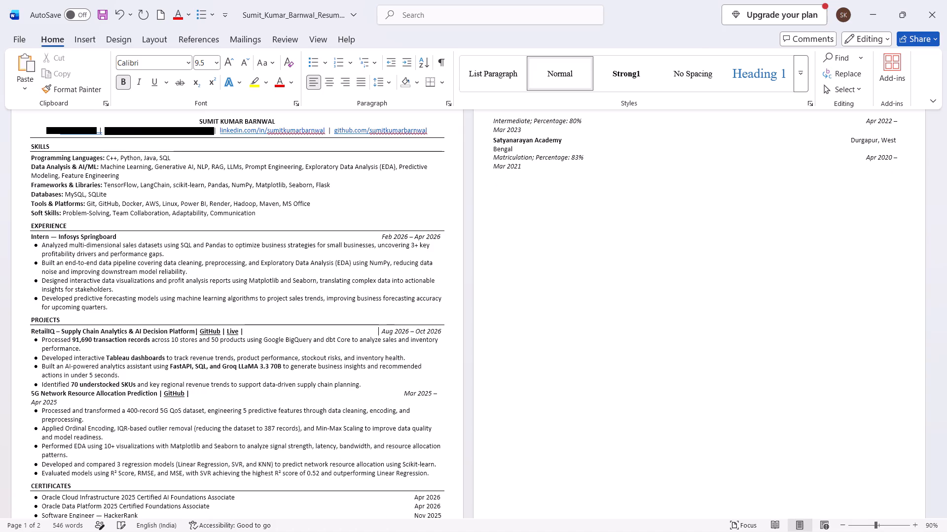
key("BackSpace")
Adjust the spacing before Mar 2025 – Apr 2025 on the 5G Network project so the range fits on its title line.
left_click(404, 394)
key("BackSpace")
key("BackSpace")
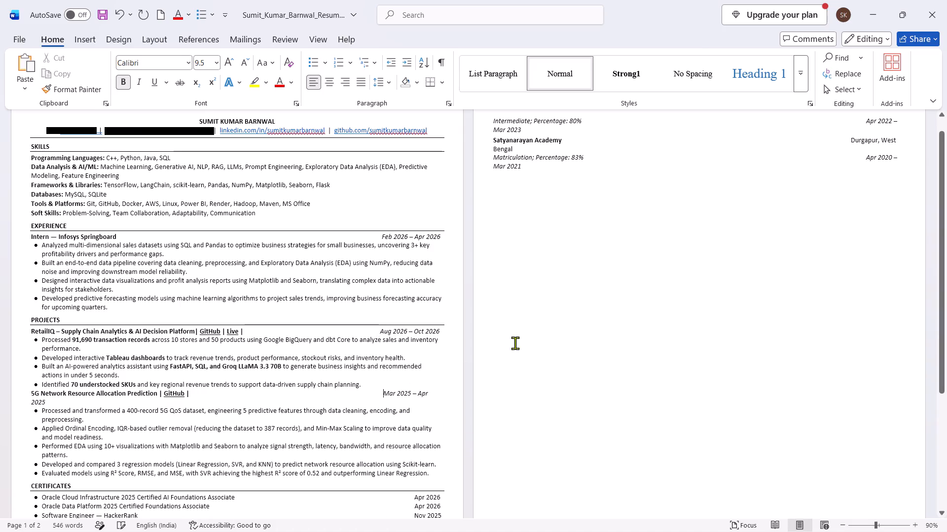
key("BackSpace")
key("BackSpace")
key("BackSpace")
key("BackSpace")
key("BackSpace")
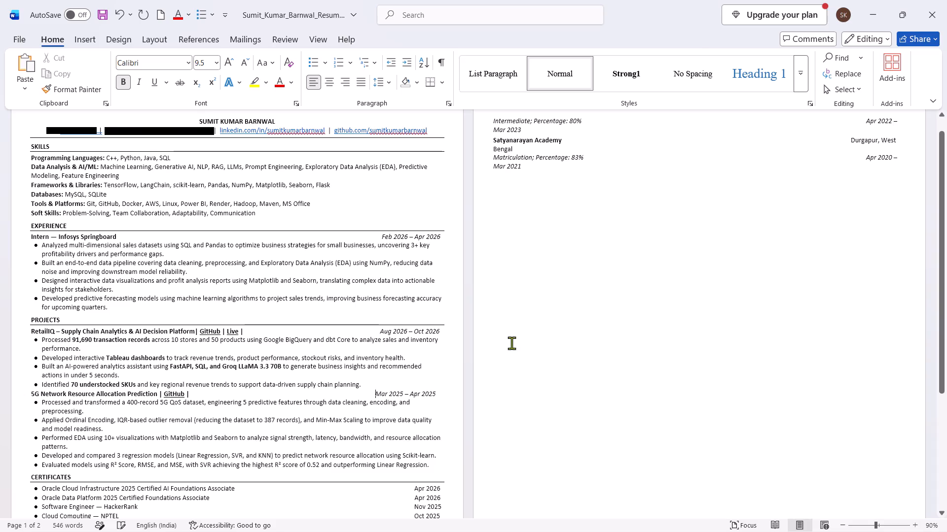
left_click(410, 408)
left_click(374, 393)
key("space")
scroll(433, 397, "down", 5)
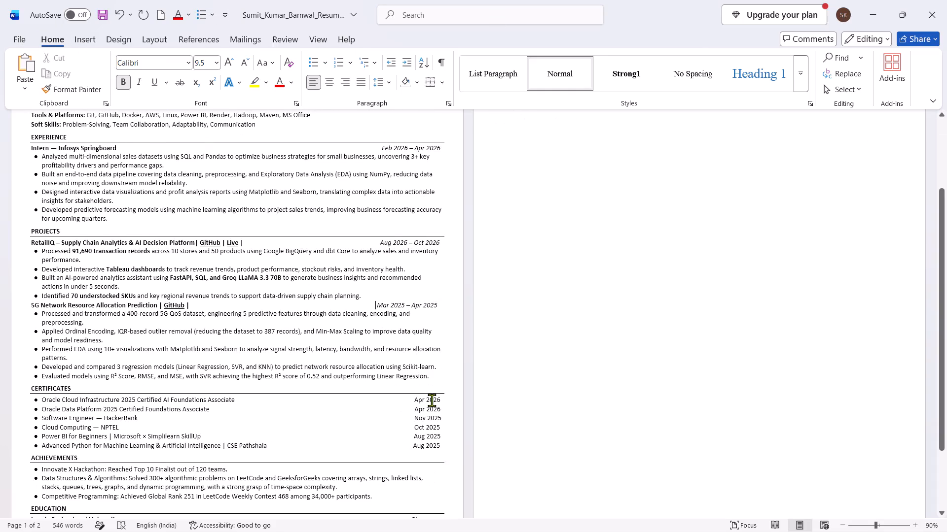
Reduce the spacing before Phagwara, Punjab on the Lovely Professional University entry so the location fits on one line.
scroll(432, 400, "down", 2)
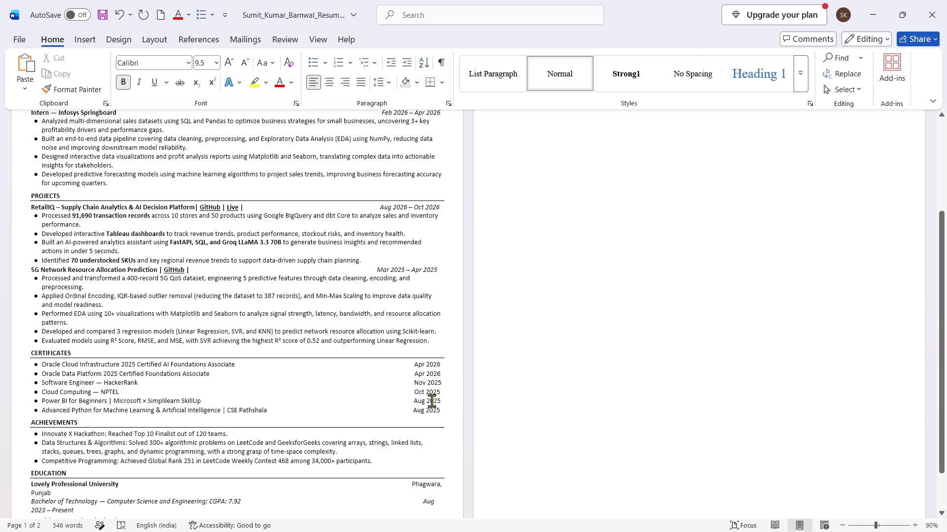
scroll(432, 400, "down", 4)
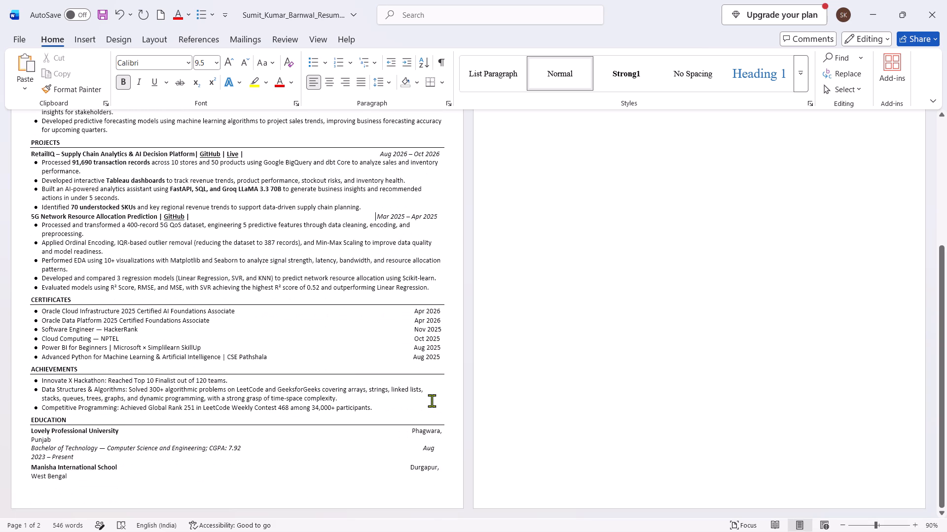
left_click(410, 432)
key("Right")
key("BackSpace")
key("BackSpace")
key("BackSpace")
key("BackSpace")
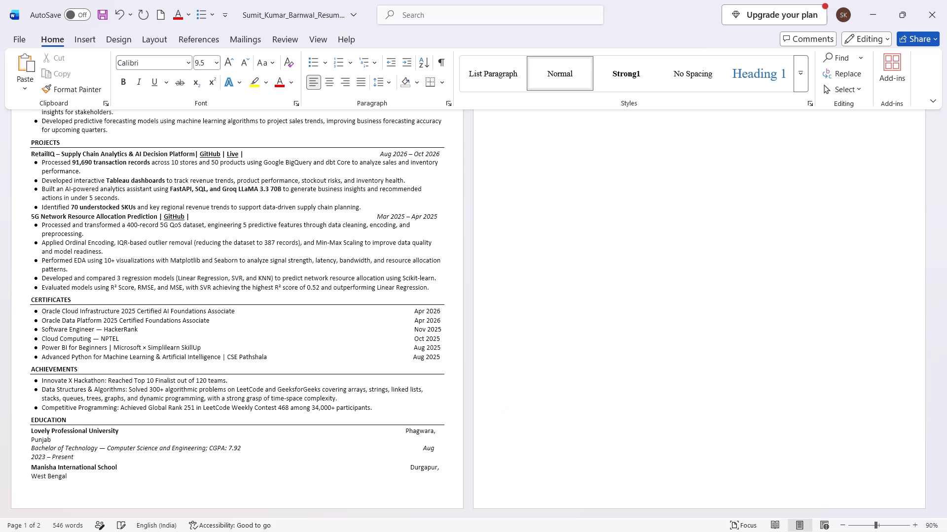
key("BackSpace")
key("BackSpace")
key("BackSpace")
key("BackSpace")
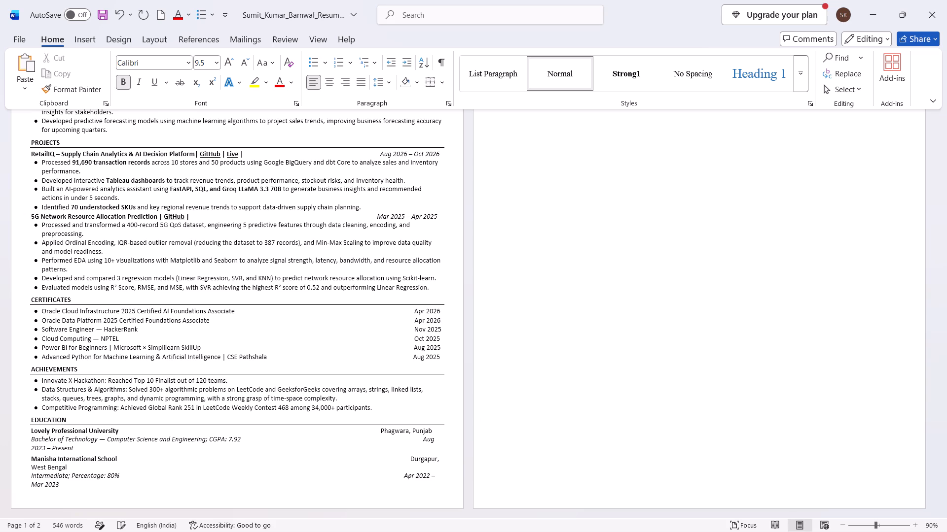
key("BackSpace")
key("BackSpace")
key("BackSpace")
key("space")
key("space")
key("space")
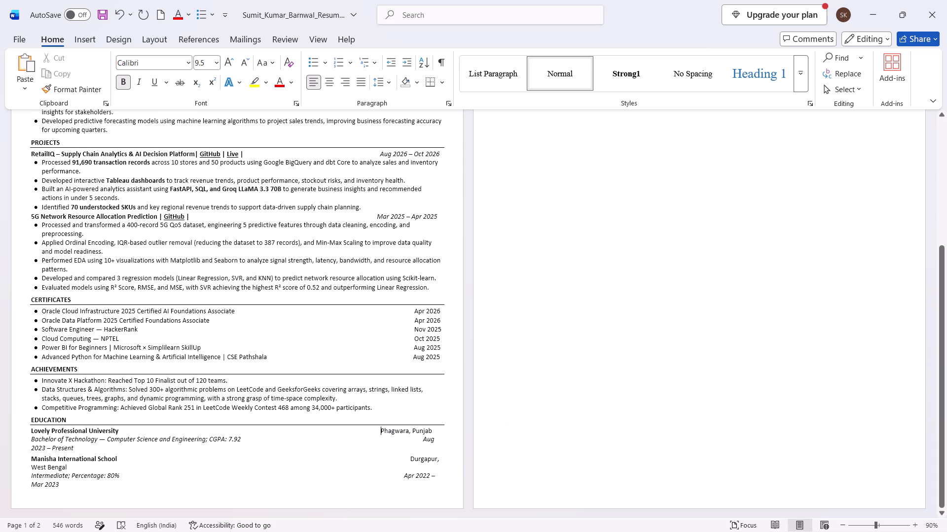
Remove spaces before Aug 2023 – Present on the Bachelor of Technology line so the date range fits on one line.
left_click(421, 438)
key("BackSpace")
key("BackSpace")
key("BackSpace")
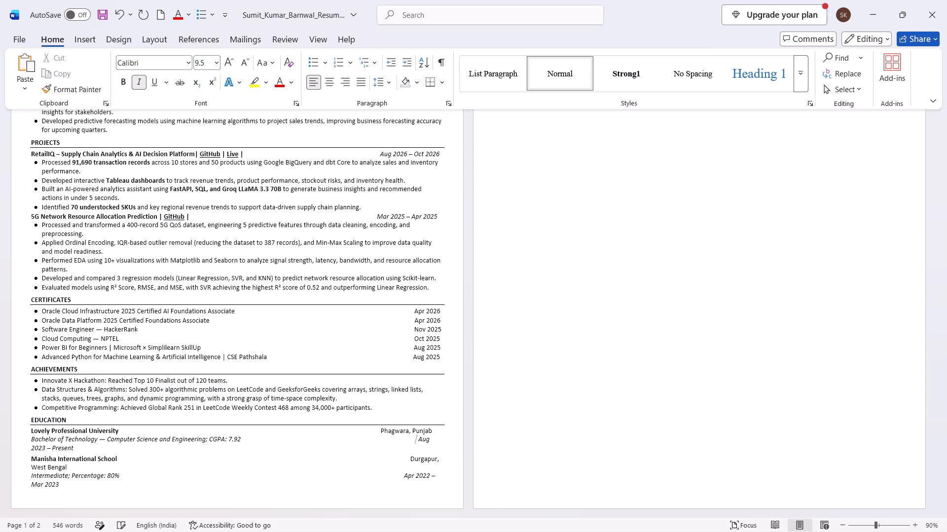
key("BackSpace")
key("BackSpace")
key("BackSpace")
key("BackSpace")
key("BackSpace")
key("BackSpace")
key("BackSpace")
key("BackSpace")
key("BackSpace")
Change the Bachelor of Technology CGPA to 8.25.
left_click(245, 436)
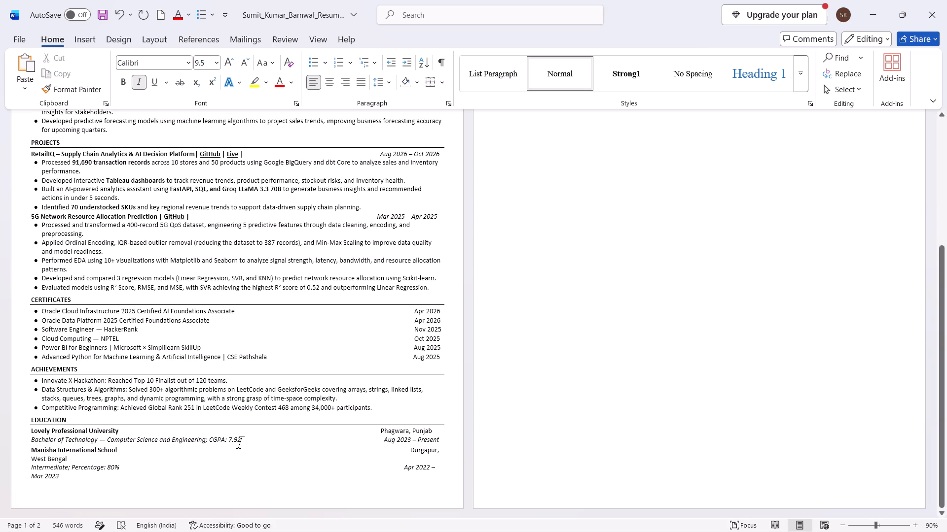
left_click(239, 442)
key("Right")
key("BackSpace")
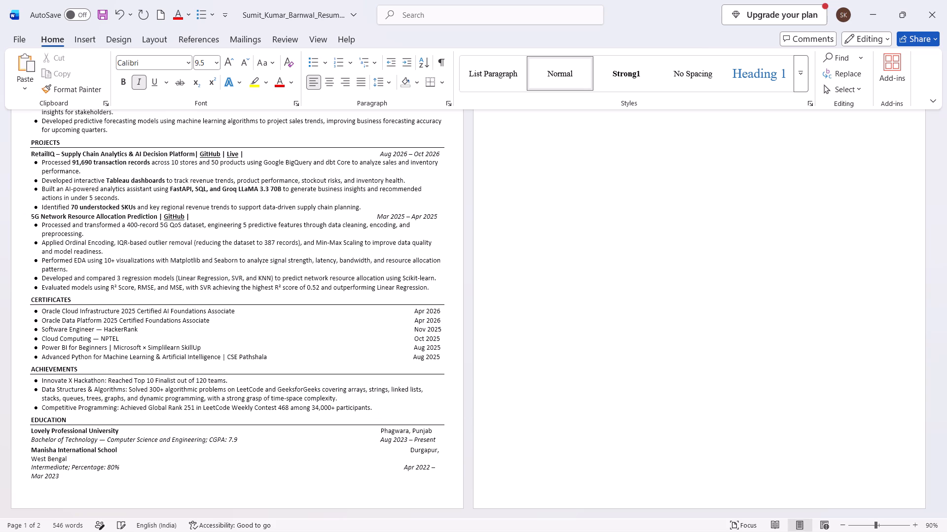
key("BackSpace")
key("BackSpace")
key("BackSpace")
type("8.25")
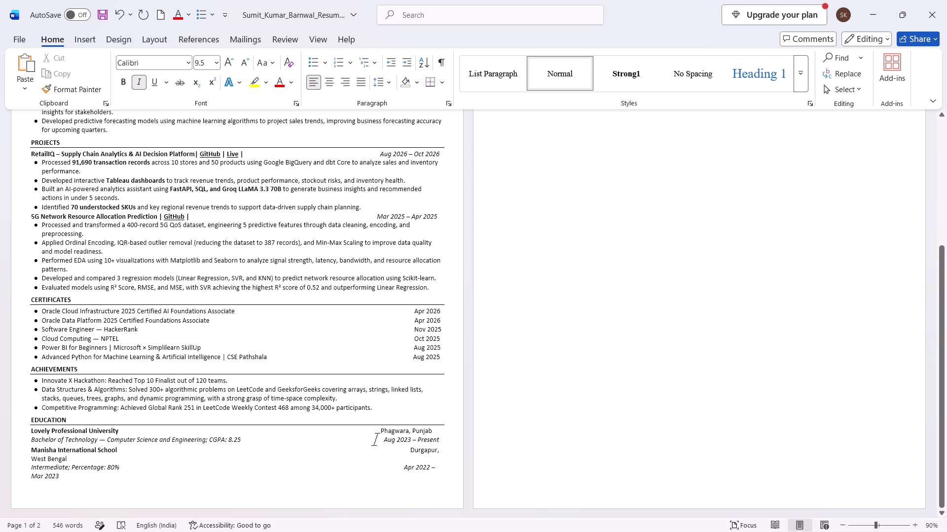
Fine-tune the spaces before Aug 2023 – Present on the Bachelor of Technology line to align it with the dates above.
left_click(385, 440)
key("BackSpace")
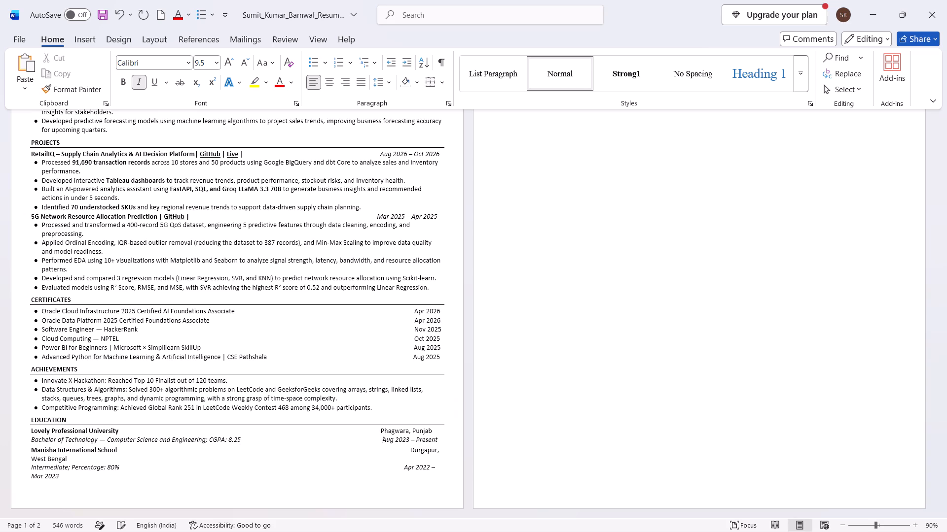
key("BackSpace")
key("space")
key("space")
key("space")
Remove spaces before Durgapur, West Bengal on the Manisha International School entry so the location fits on one line.
left_click(409, 450)
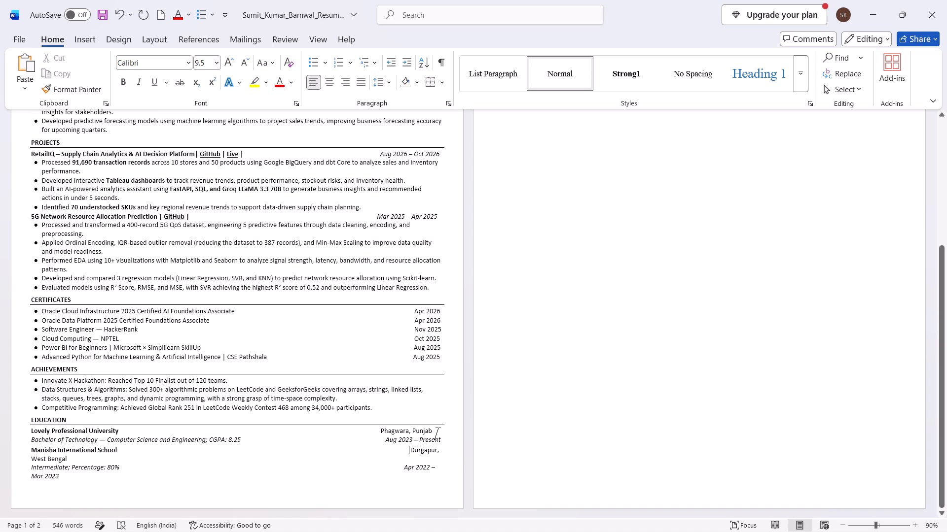
key("Right")
key("BackSpace")
key("BackSpace")
key("BackSpace")
key("BackSpace")
key("BackSpace")
key("BackSpace")
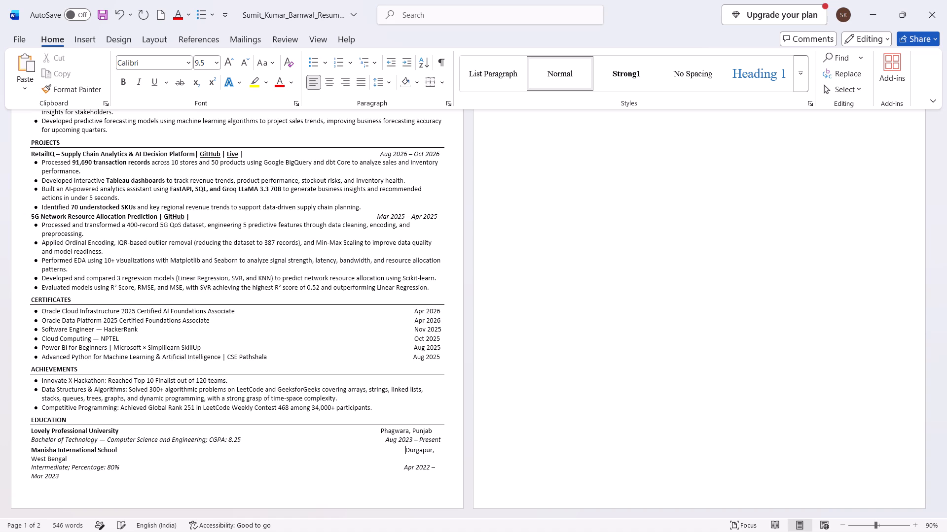
key("BackSpace")
key("BackSpace")
key("BackSpace")
key("BackSpace")
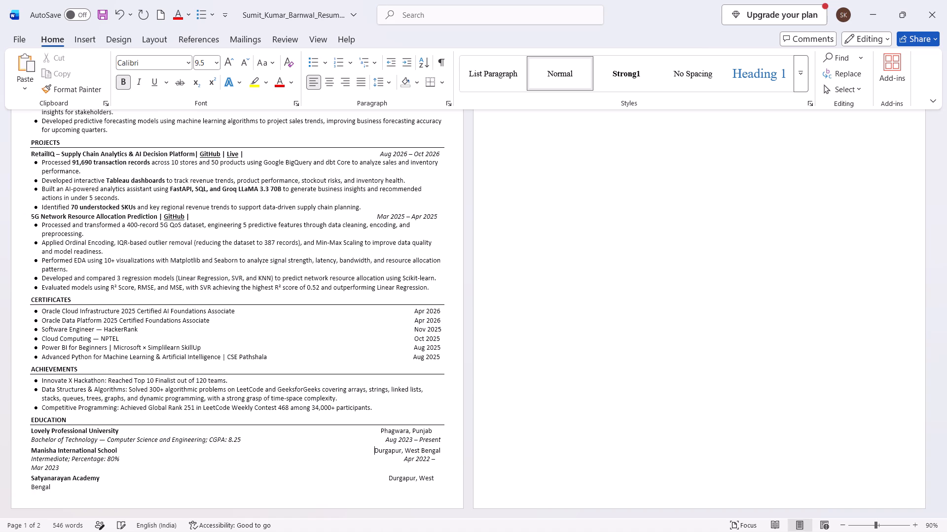
Add spaces before Phagwara, Punjab on the Lovely Professional University entry to align its end with the other education lines.
left_click(379, 432)
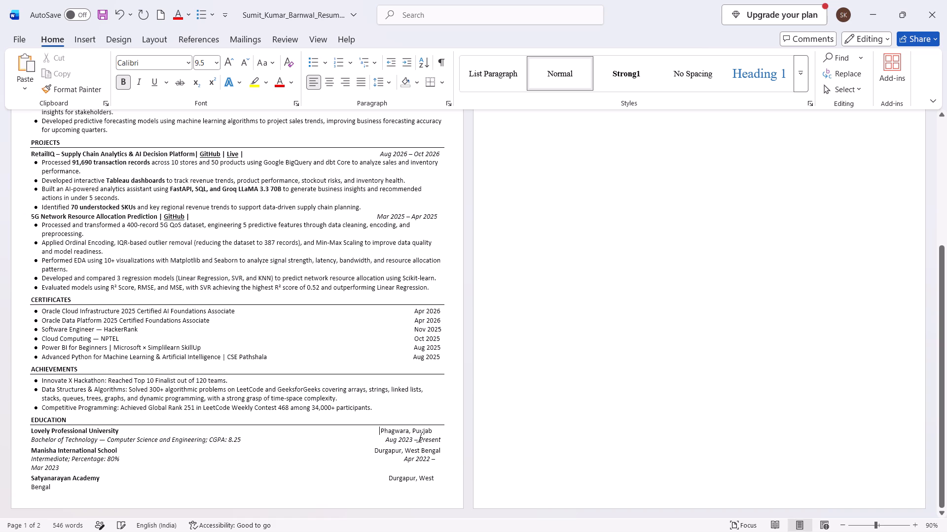
key("space")
key("space")
key("space")
key("space")
key("space")
key("space")
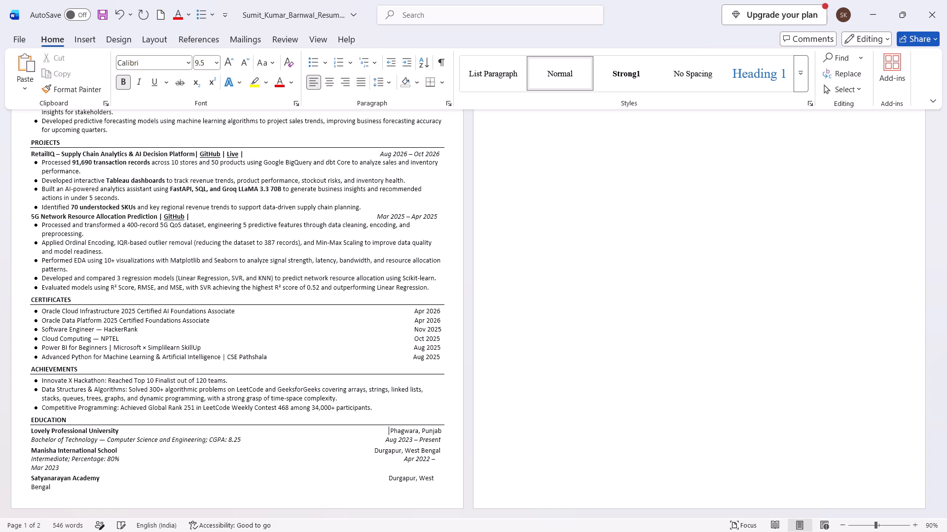
Remove spaces before Apr 2022 – Mar 2023 on the Intermediate line so the date range fits on one line.
left_click(402, 462)
key("BackSpace")
key("BackSpace")
key("BackSpace")
key("BackSpace")
key("BackSpace")
key("BackSpace")
key("BackSpace")
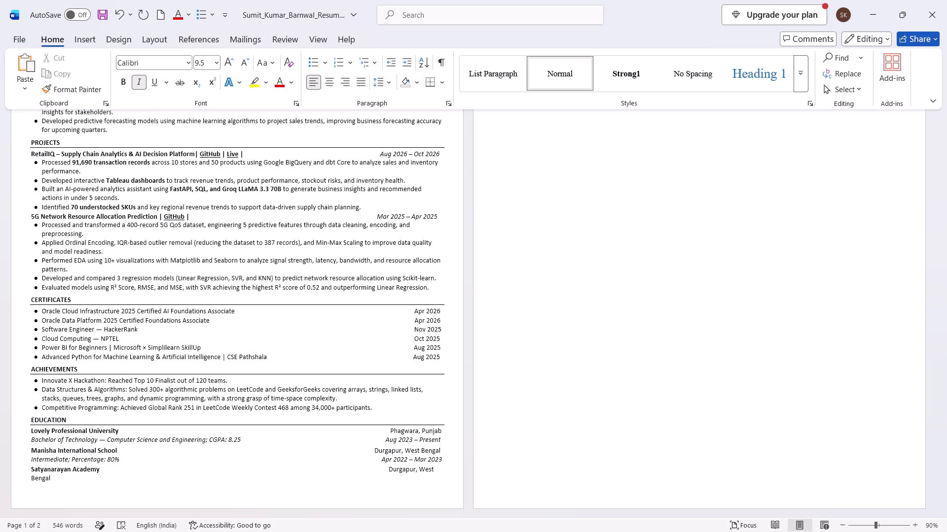
key("space")
key("BackSpace")
Remove spaces before Durgapur, West Bengal on the Satyanarayan Academy entry so it fits and aligns with the location above.
left_click(388, 467)
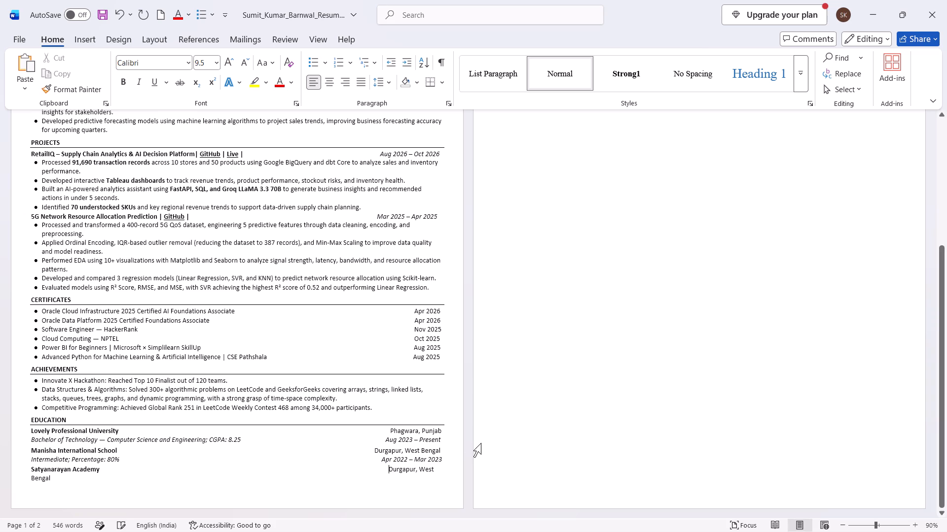
key("BackSpace")
key("BackSpace")
key("BackSpace")
key("BackSpace")
key("BackSpace")
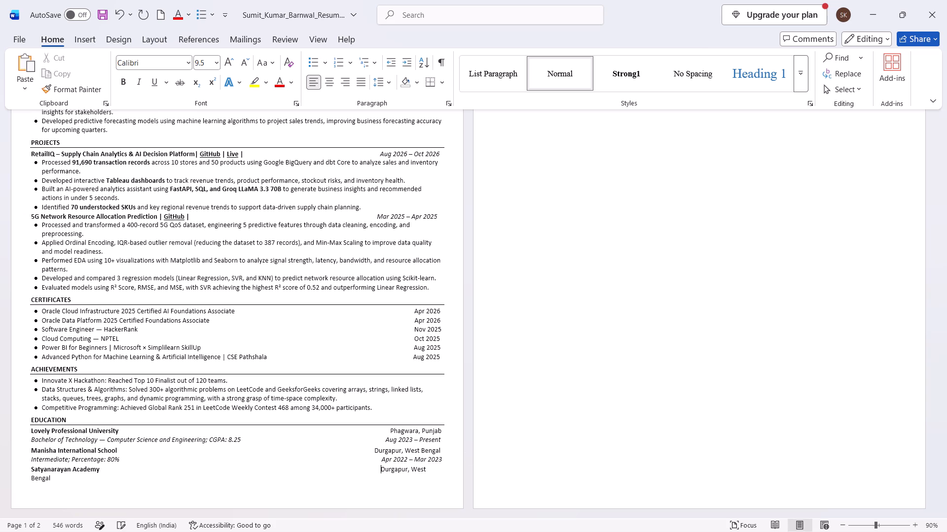
key("BackSpace")
key("BackSpace")
key("BackSpace")
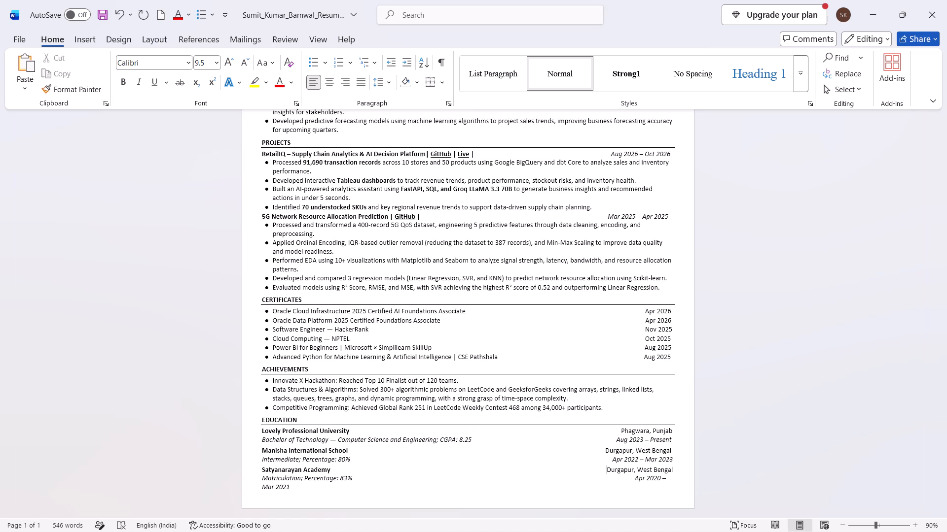
key("BackSpace")
Remove spaces before Apr 2020 – Mar 2021 on the Matriculation line so the date range fits on one line.
left_click(637, 476)
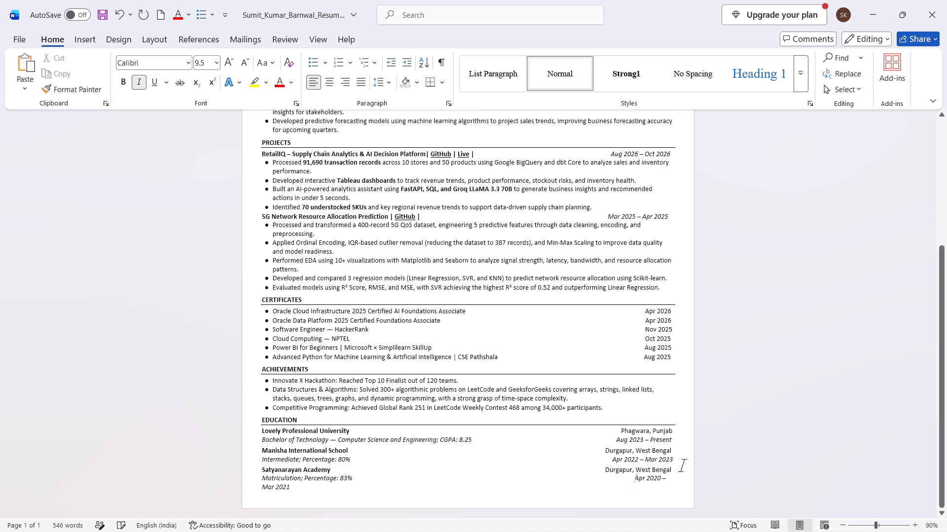
key("BackSpace")
key("BackSpace")
key("BackSpace")
key("BackSpace")
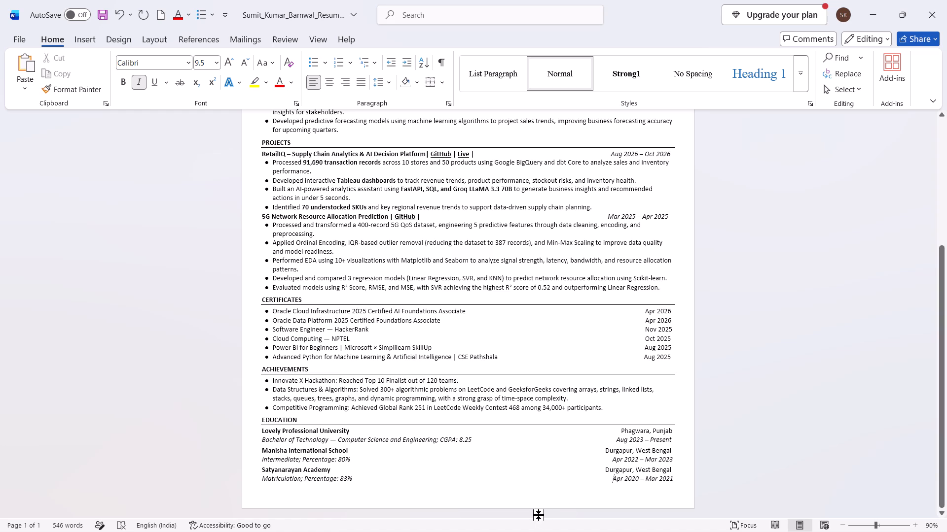
Ignore all occurrences of the spelling flag on the username in the header's LinkedIn link.
scroll(538, 505, "down", 3)
scroll(534, 511, "up", 4)
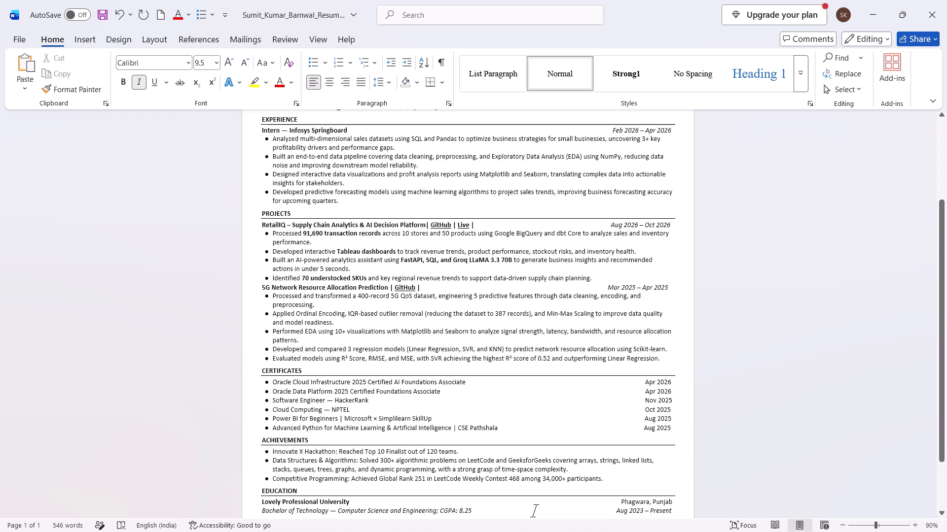
scroll(534, 511, "up", 10)
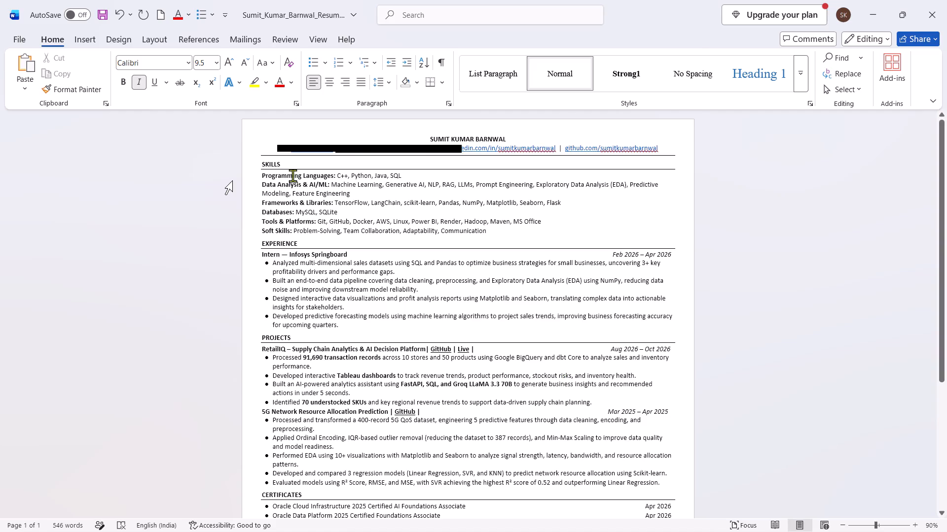
right_click(520, 149)
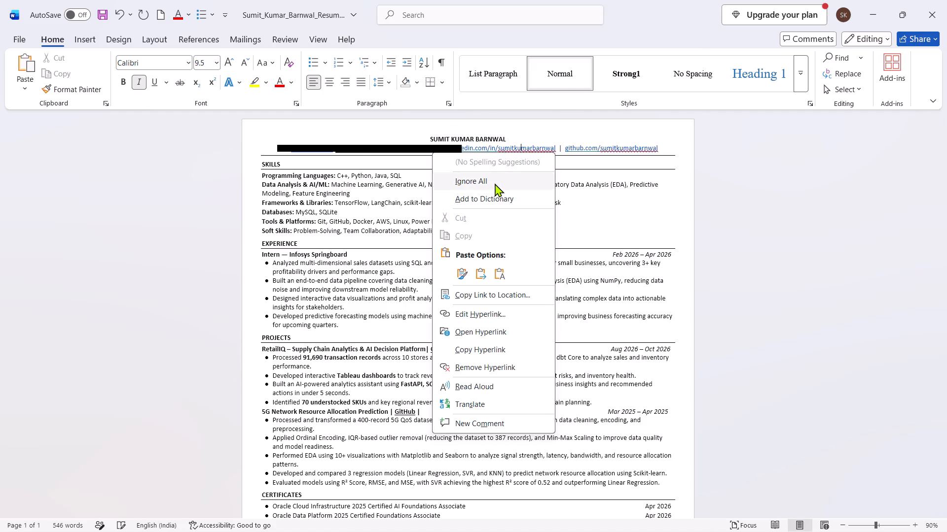
left_click(495, 183)
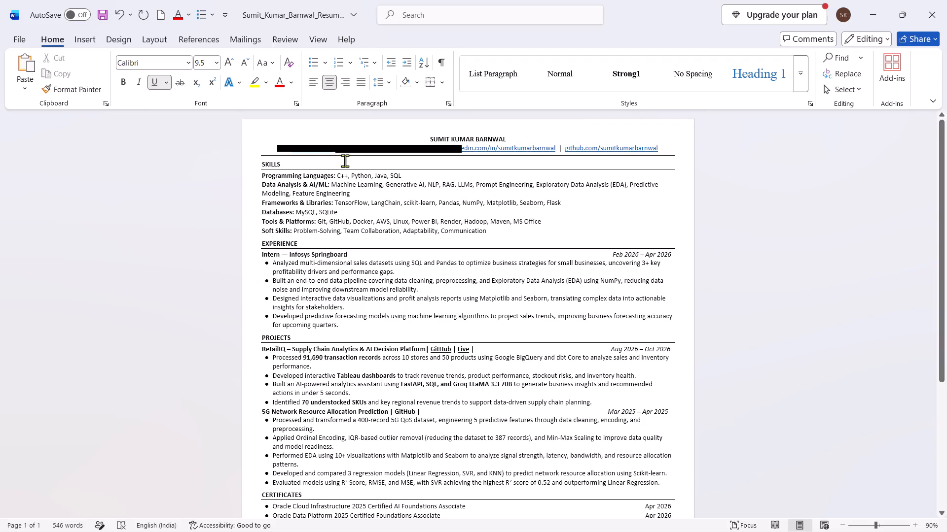
Ignore once the grammar flag on the first contact detail in the resume header.
right_click(322, 151)
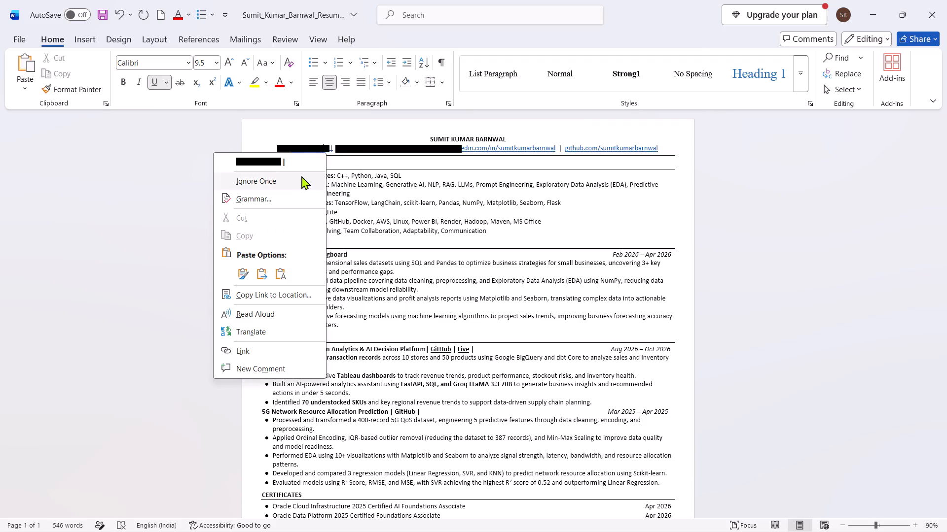
left_click(301, 176)
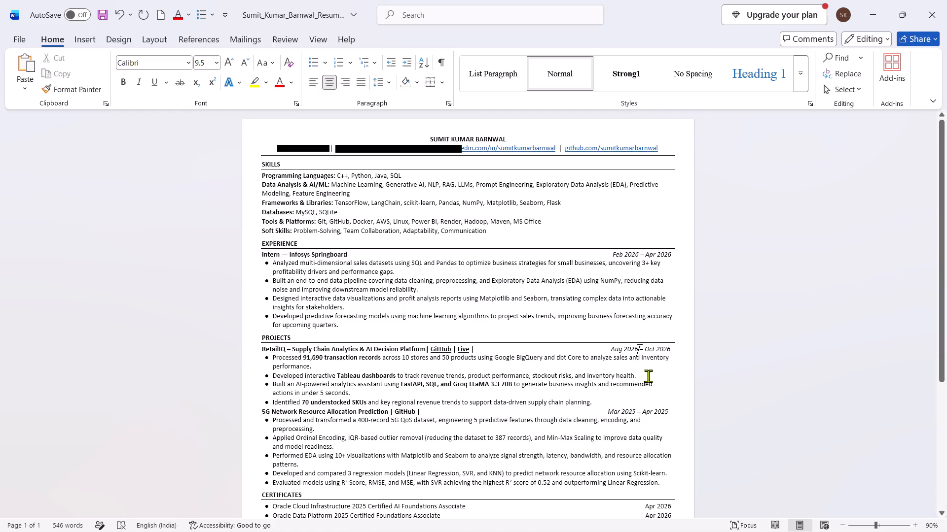
Show the page gridlines and add two spaces before Mar 2025 – Apr 2025 on the 5G project line to align it.
scroll(639, 421, "down", 1)
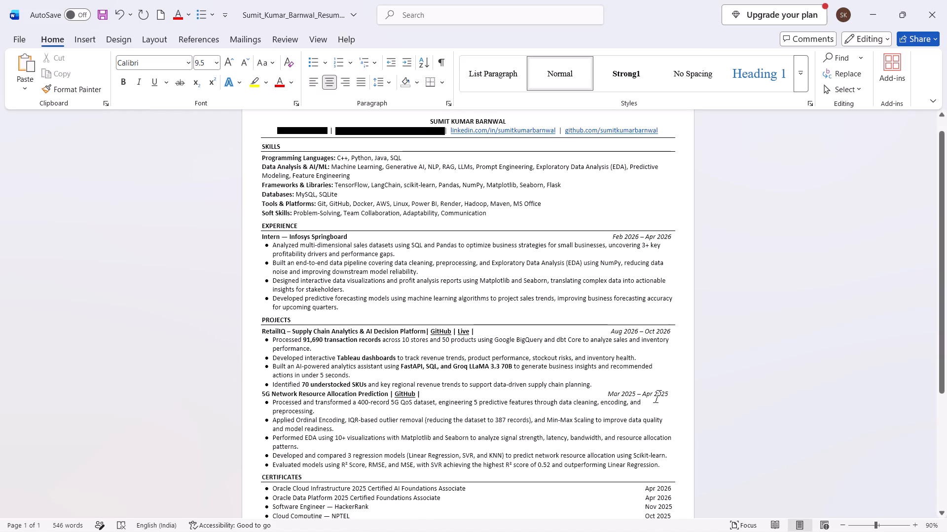
left_click(318, 36)
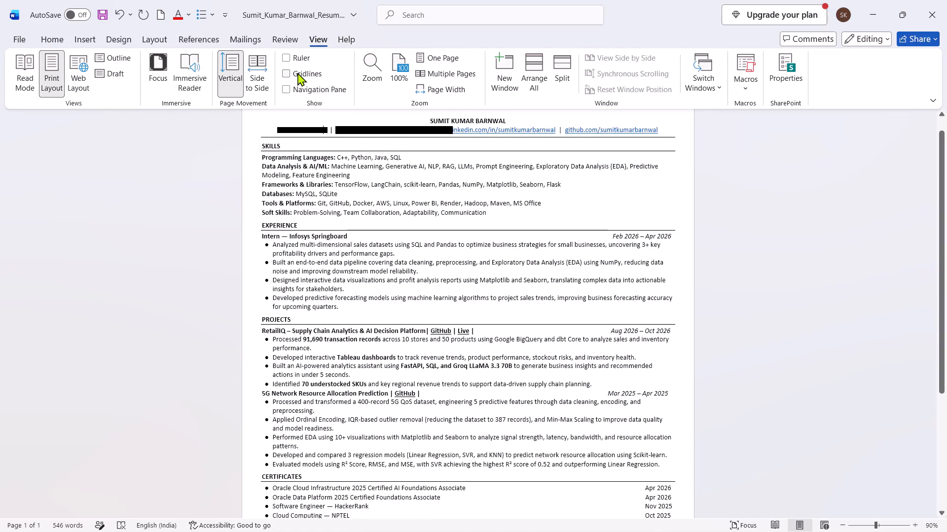
left_click(284, 74)
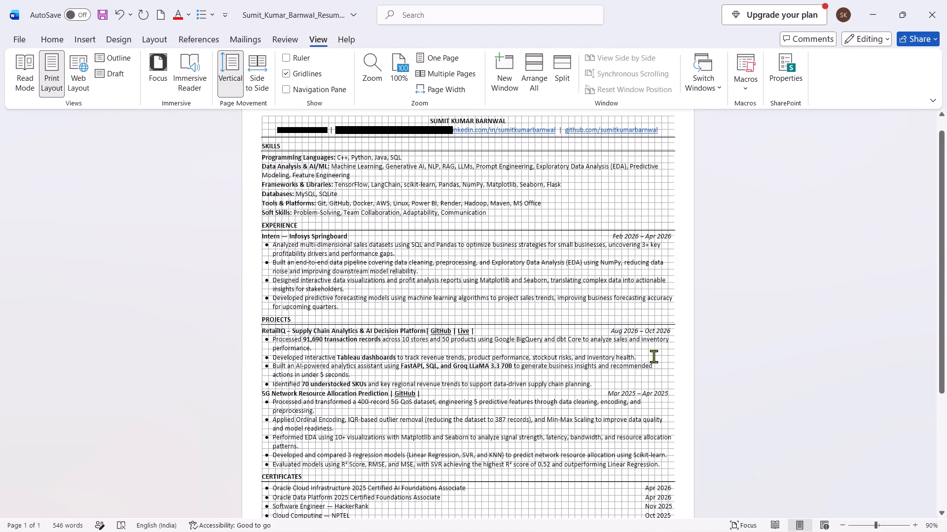
left_click(608, 393)
key("space")
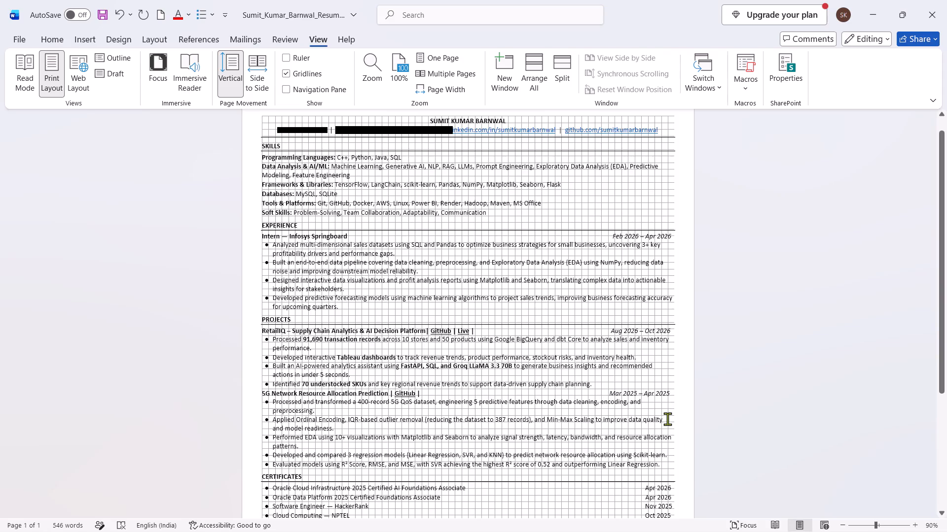
key("space")
Check the alignment of the dates and locations in the Certificates and Education sections against the gridlines.
scroll(650, 446, "down", 5)
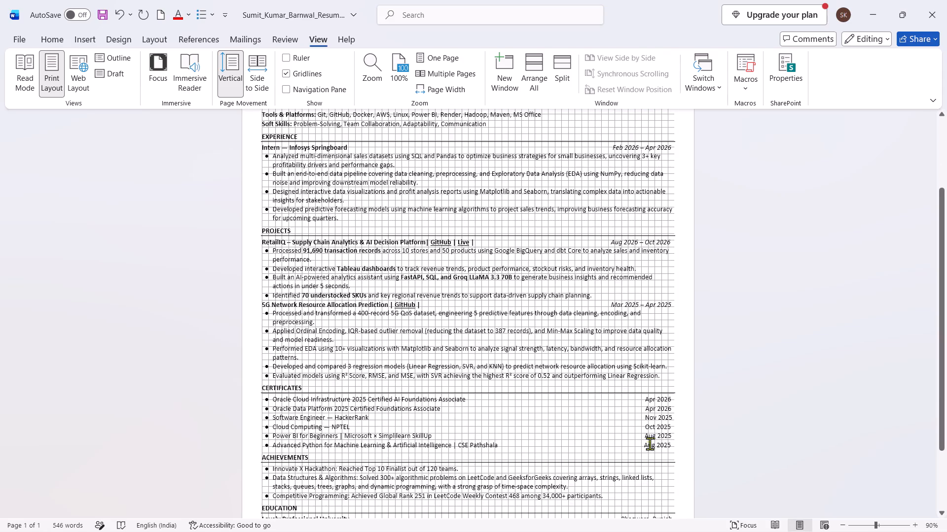
scroll(651, 414, "down", 3)
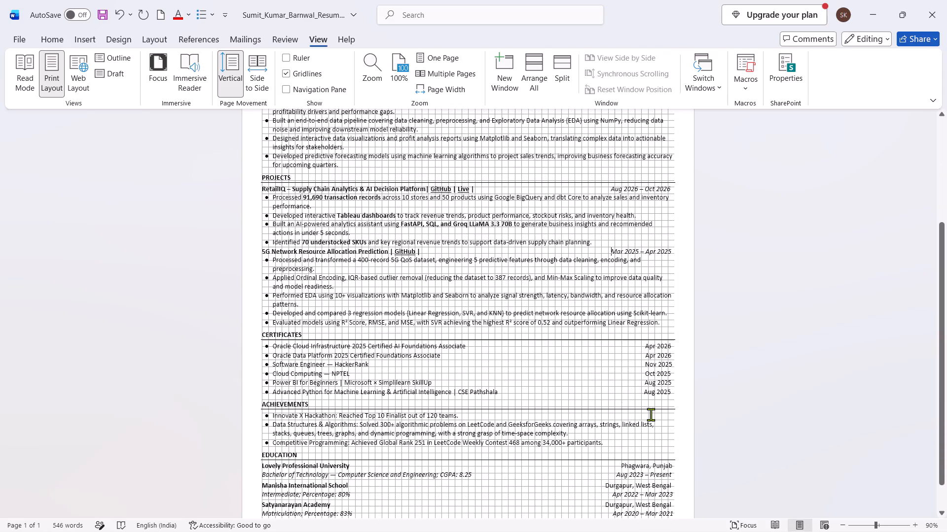
left_click(605, 504)
scroll(622, 459, "down", 3)
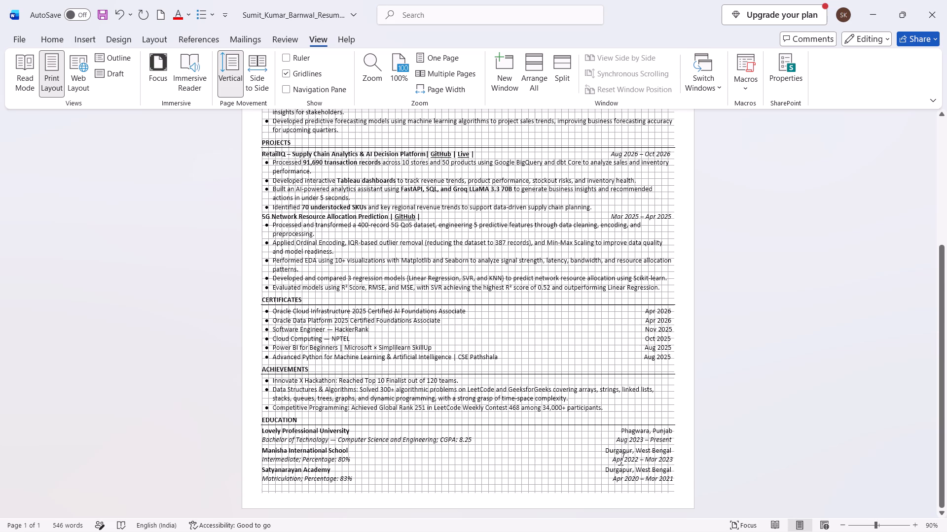
scroll(622, 459, "down", 2)
scroll(623, 441, "up", 3)
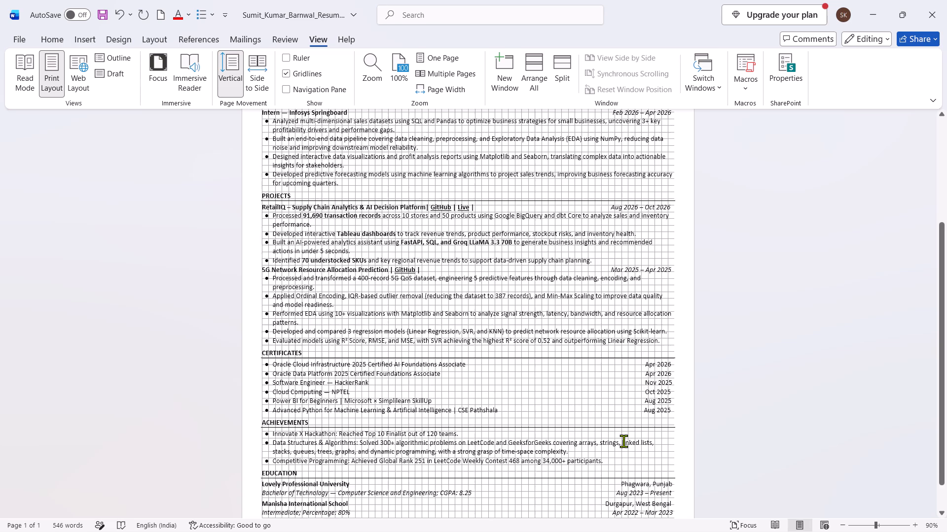
scroll(623, 441, "up", 3)
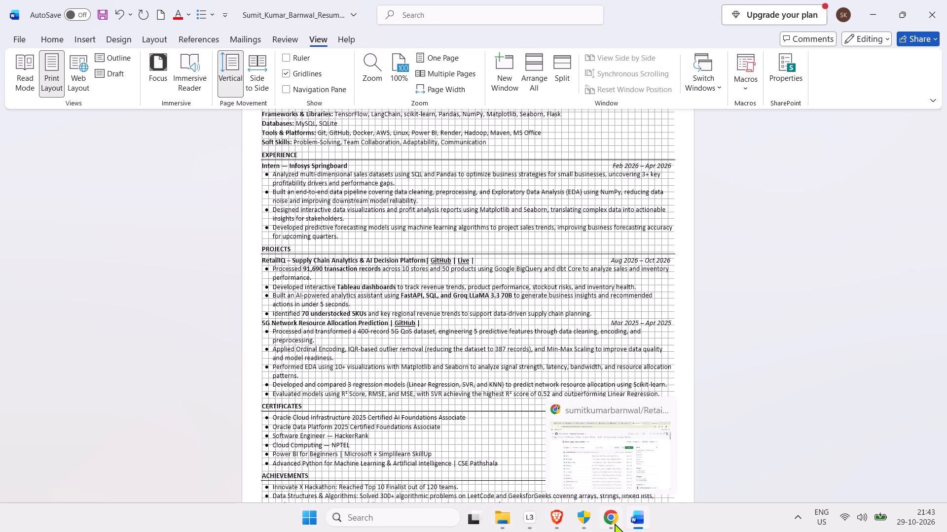
Switch to Chrome, copy the address of the Retail-supply-chain-analytics GitHub repository, and return to the Word resume.
left_click(615, 523)
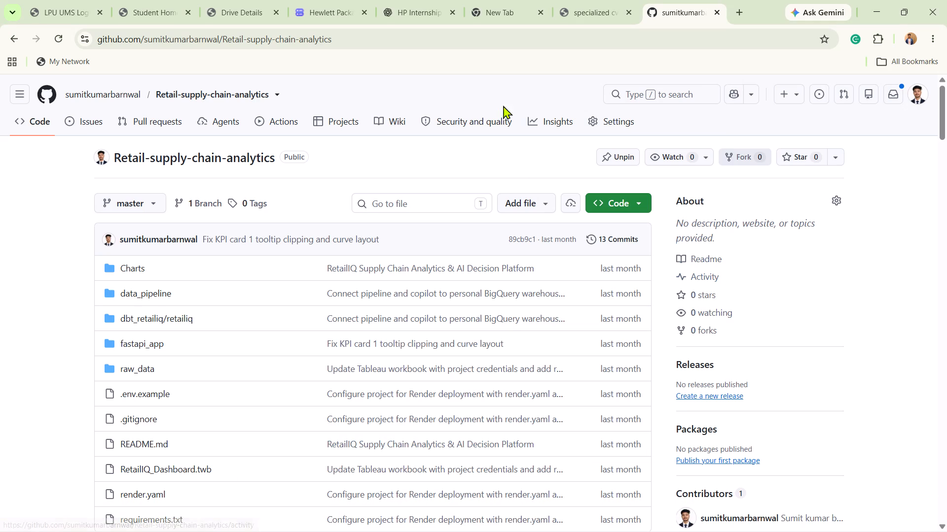
triple_click(482, 37)
key("ctrl+c")
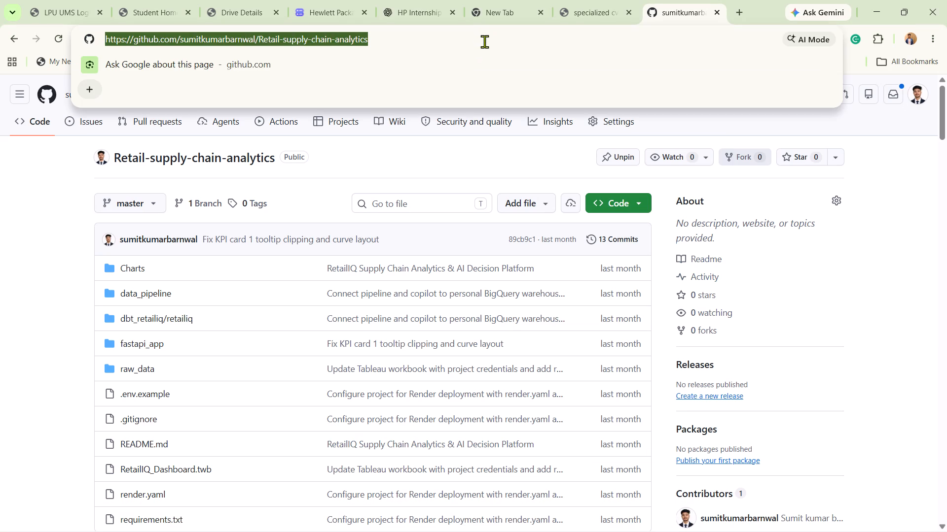
left_click(635, 509)
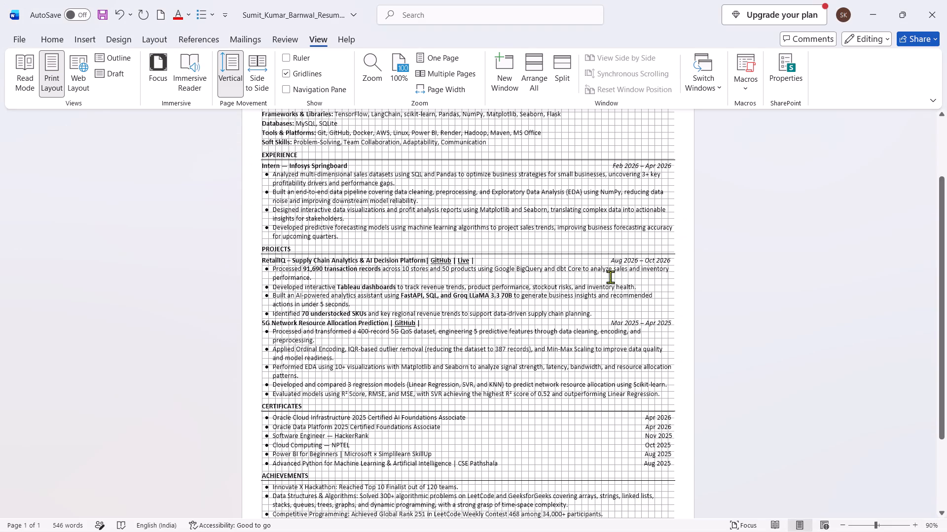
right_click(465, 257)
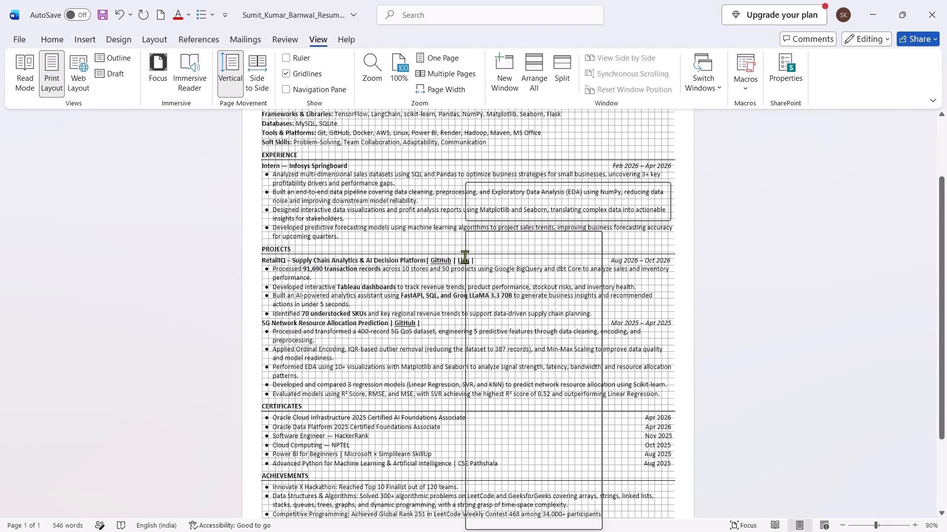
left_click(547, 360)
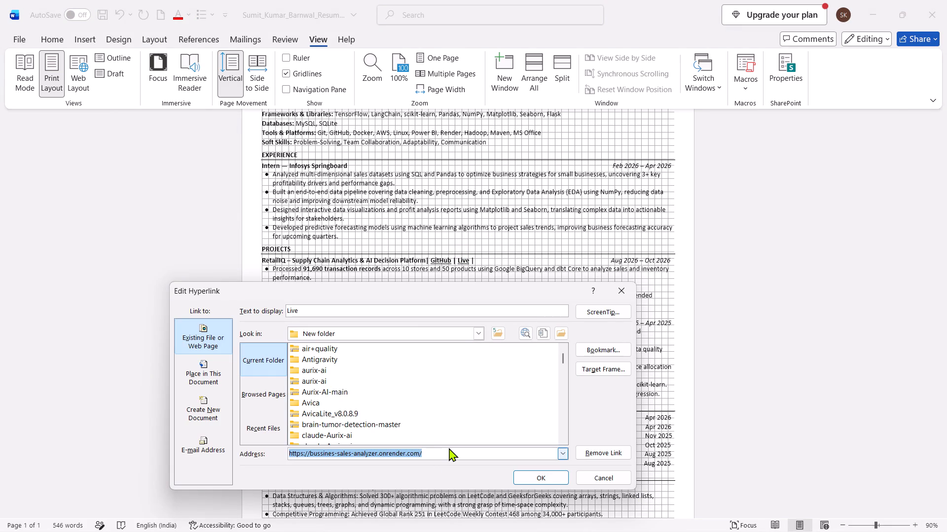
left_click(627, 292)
Set the RetailIQ project's GitHub hyperlink to the copied Retail-supply-chain-analytics repository address.
right_click(439, 260)
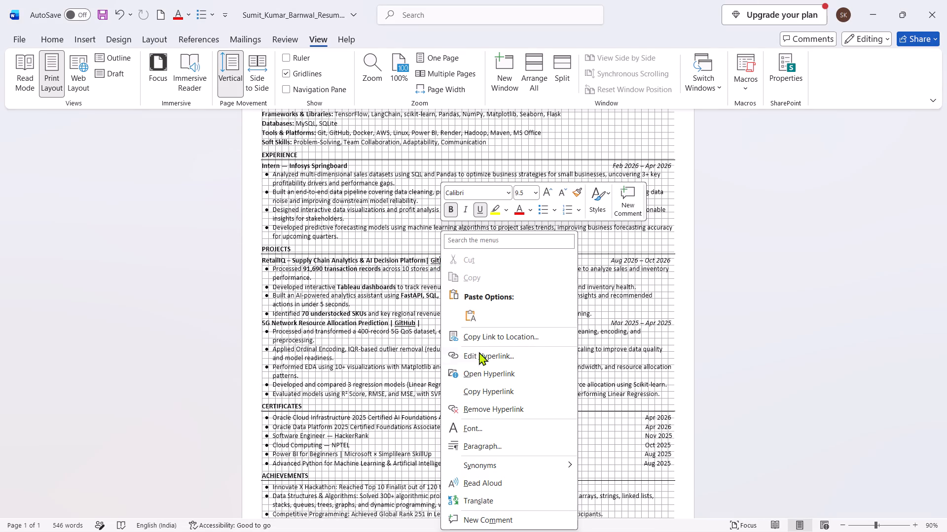
left_click(498, 362)
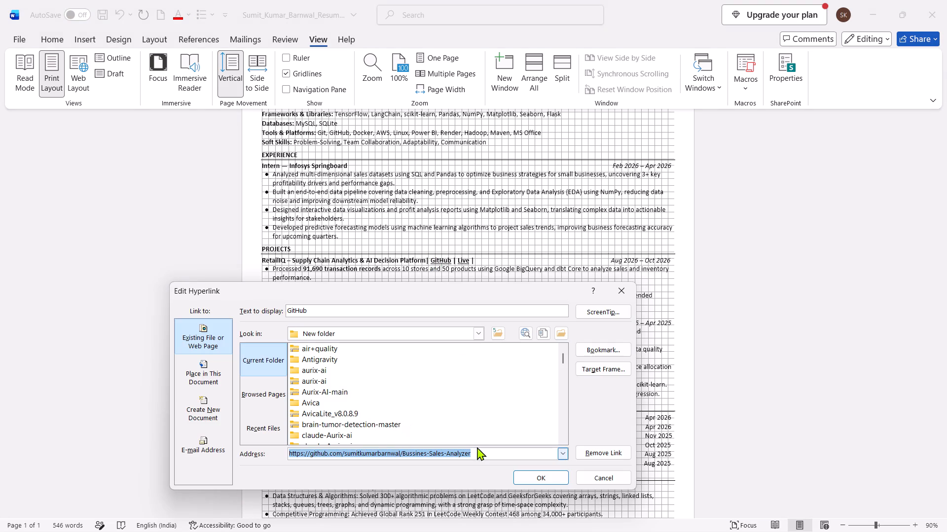
key("ctrl+v")
left_click(552, 479)
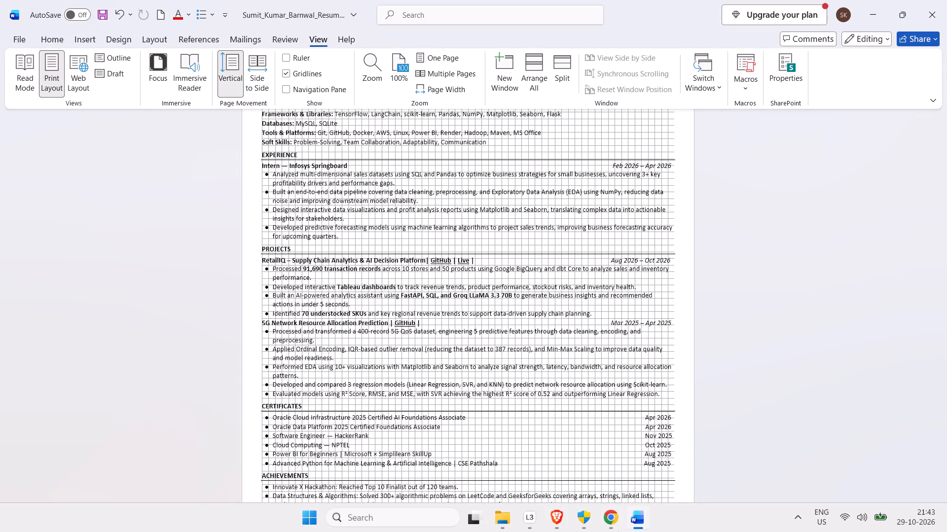
Switch to Chrome, open retail-supply-chain-analytics.onrender.com in a new tab, and copy its address.
left_click(609, 518)
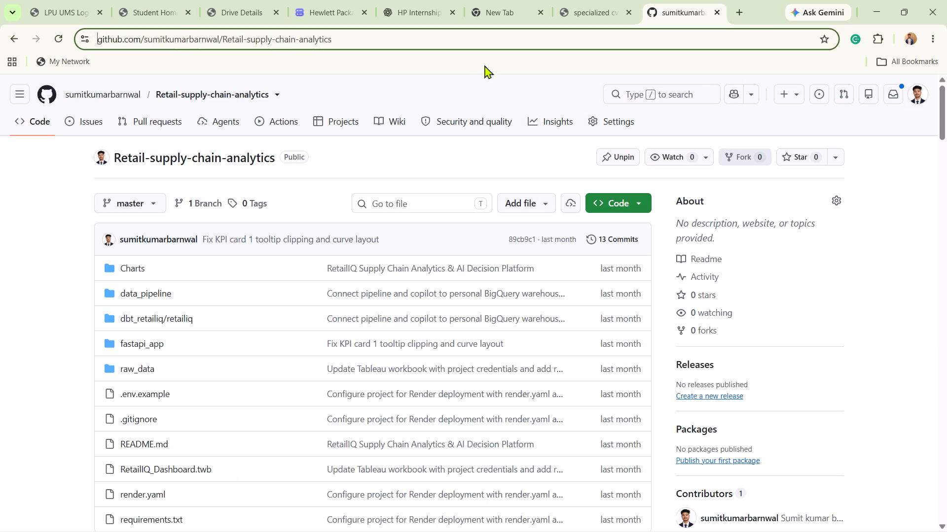
left_click(742, 8)
type("retail")
key("Return")
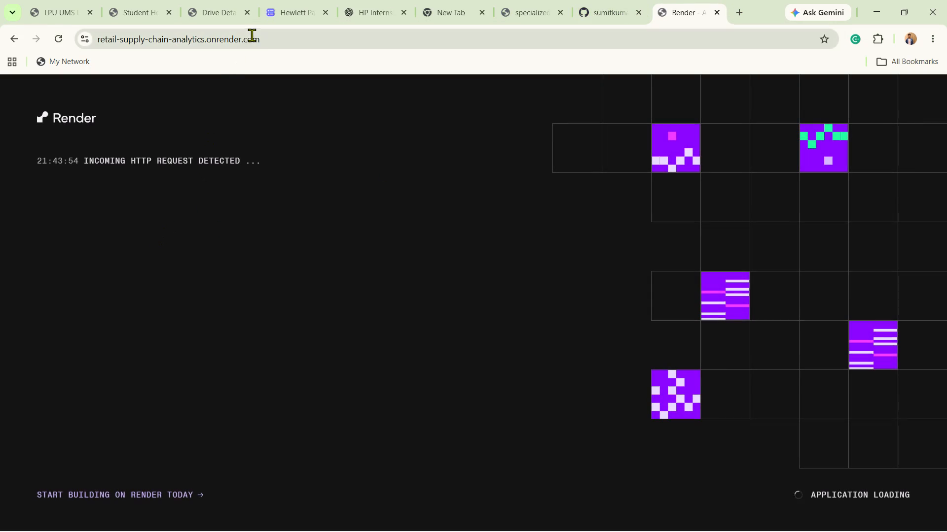
triple_click(269, 42)
key("ctrl+c")
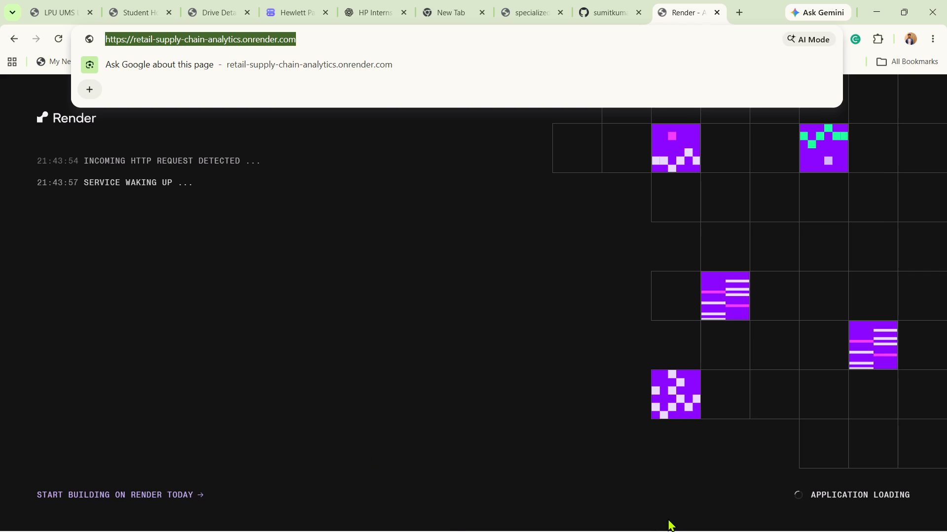
left_click(641, 524)
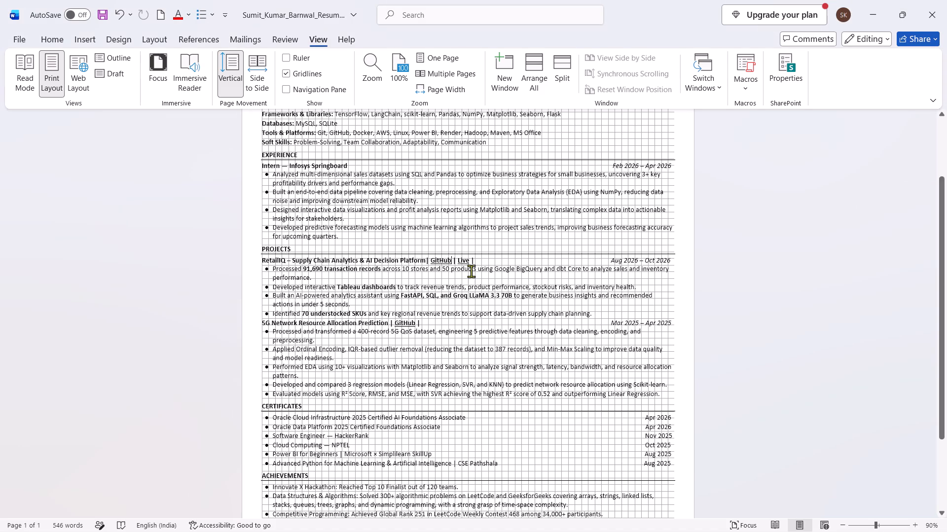
left_click(466, 262)
right_click(466, 262)
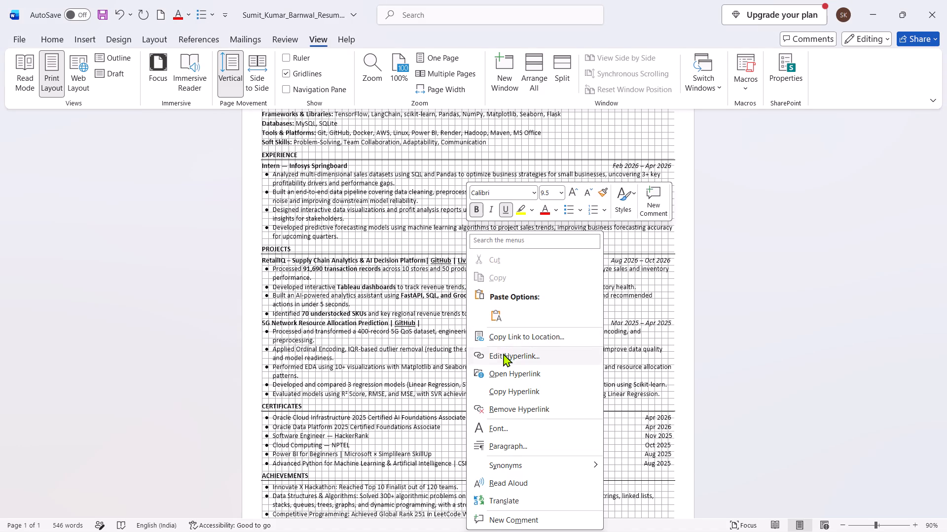
left_click(503, 354)
key("ctrl+v")
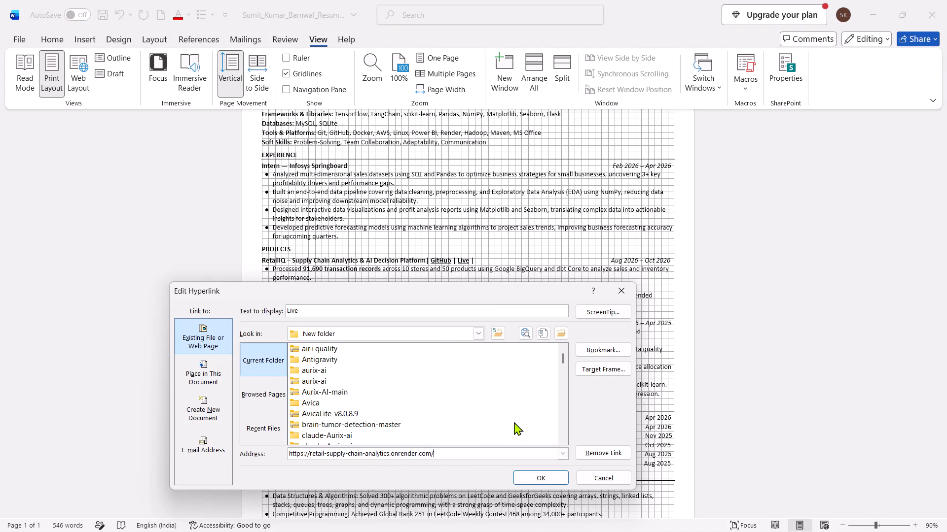
left_click(537, 476)
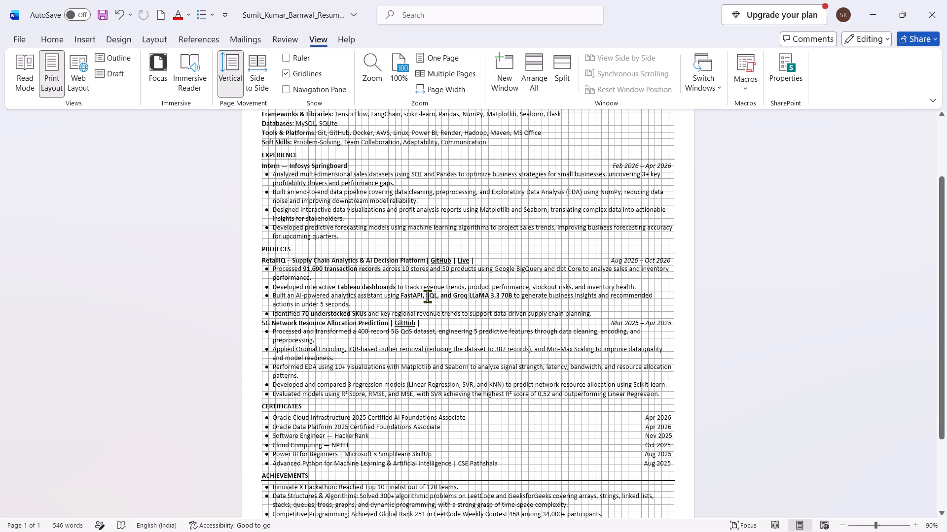
Hide the page gridlines in the resume.
left_click(286, 71)
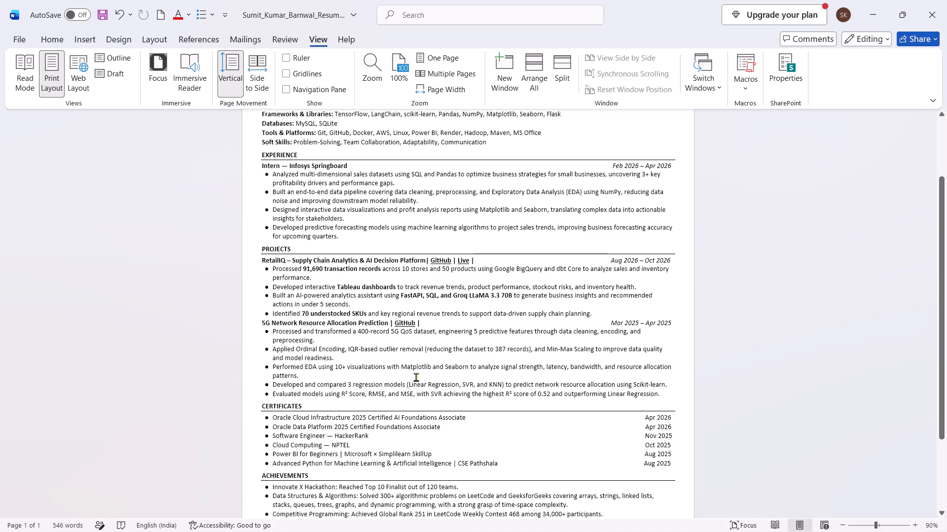
Review the whole resume from the header to the Education section, checking its content and alignment.
scroll(560, 326, "up", 3)
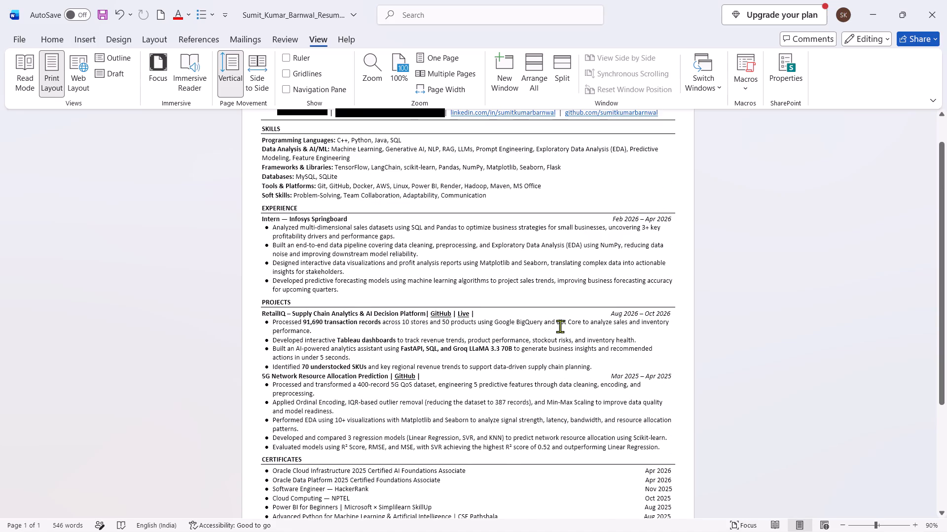
scroll(560, 326, "up", 3)
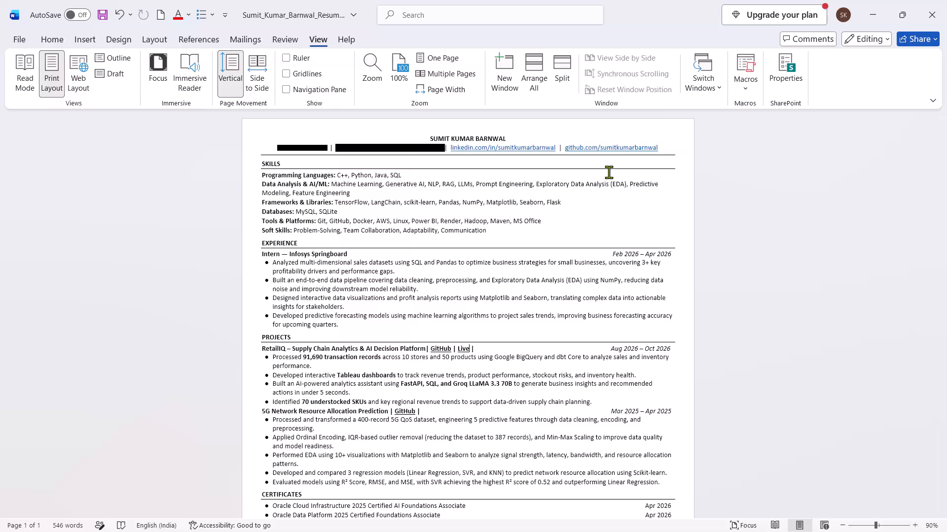
scroll(179, 350, "down", 9)
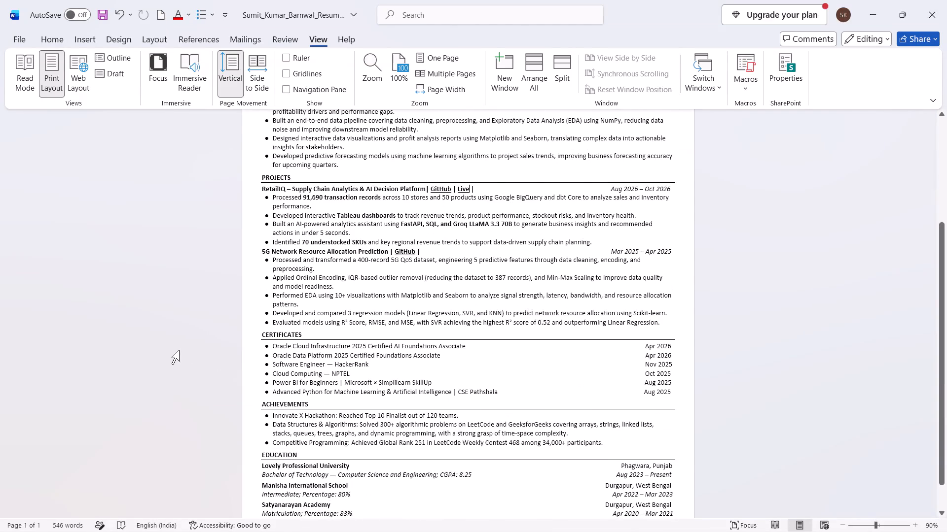
scroll(180, 350, "down", 5)
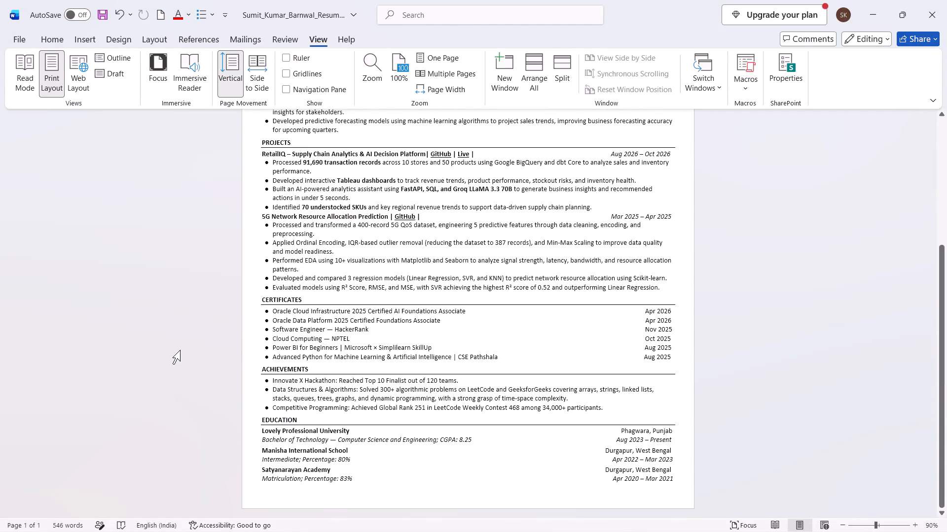
scroll(379, 392, "up", 4)
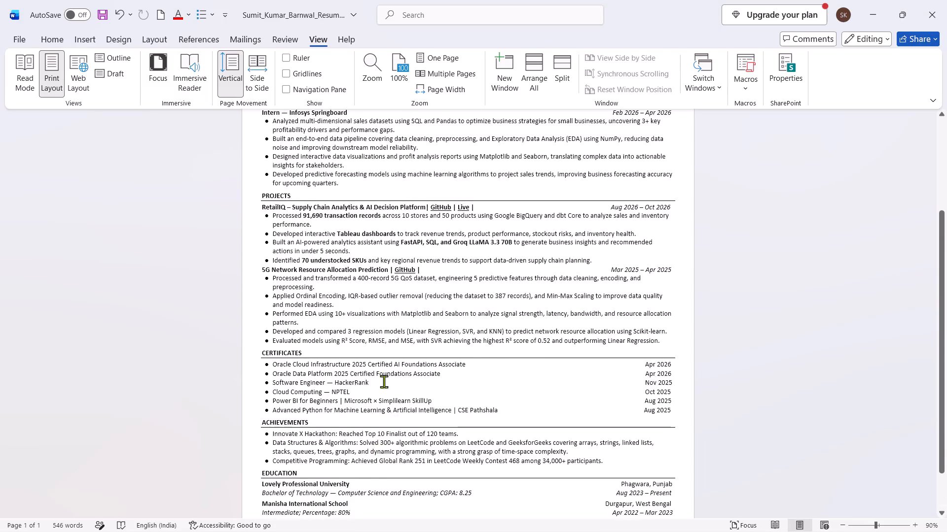
scroll(389, 375, "up", 4)
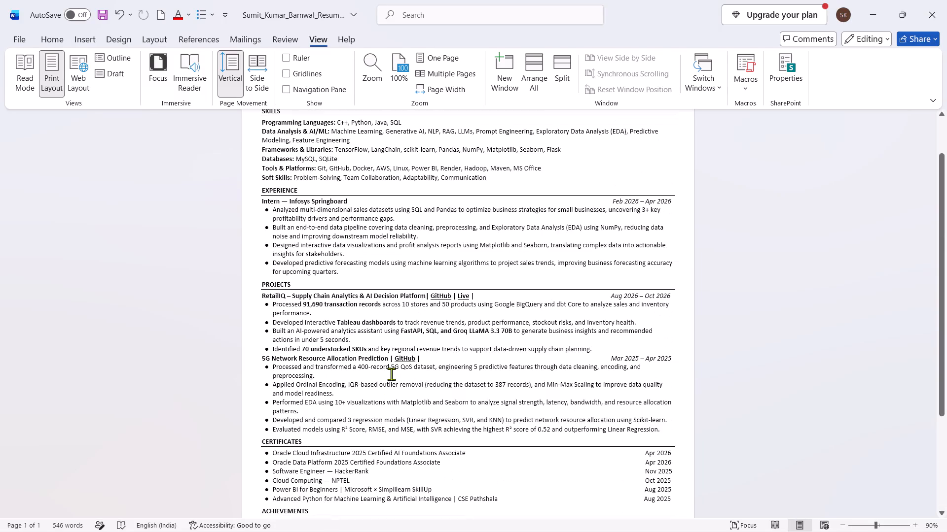
scroll(401, 351, "up", 6)
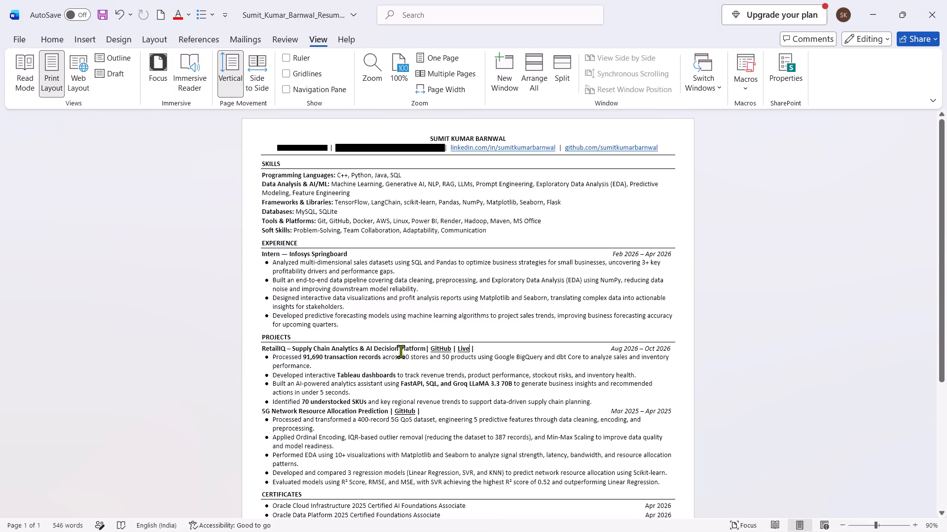
scroll(401, 351, "up", 4)
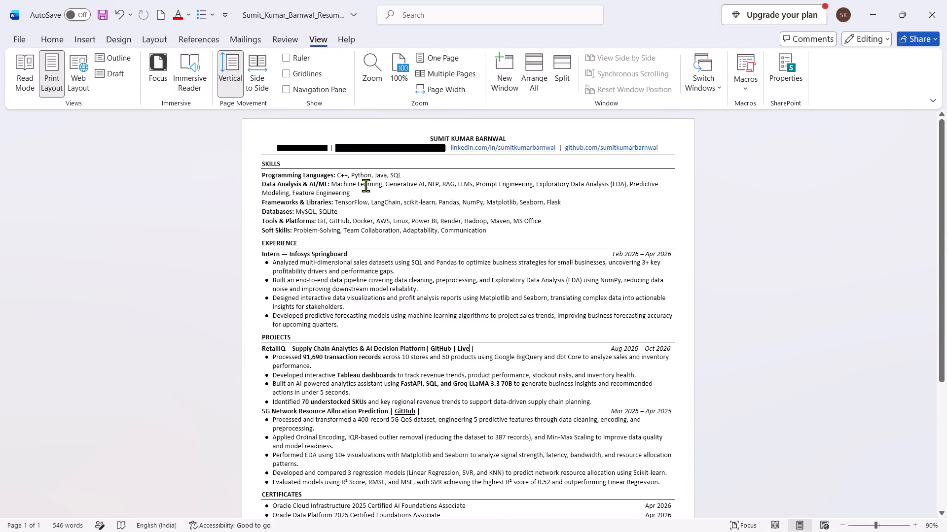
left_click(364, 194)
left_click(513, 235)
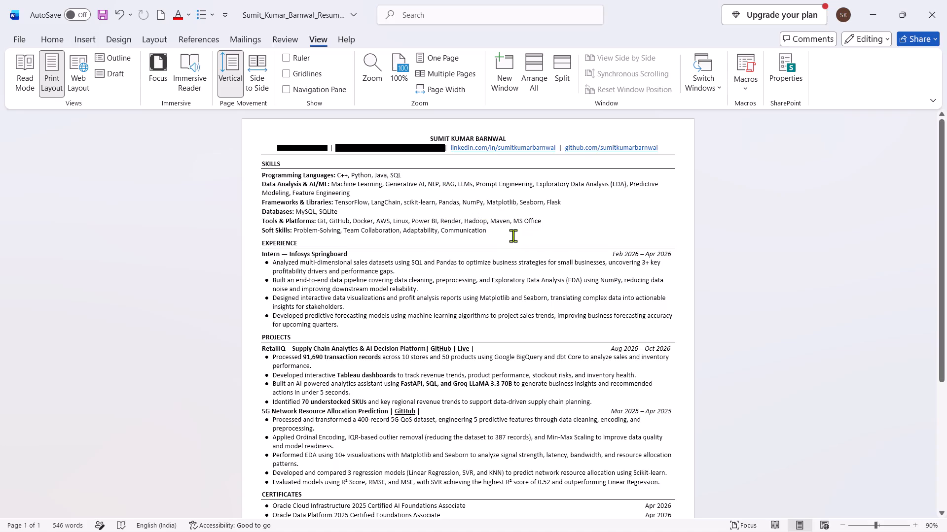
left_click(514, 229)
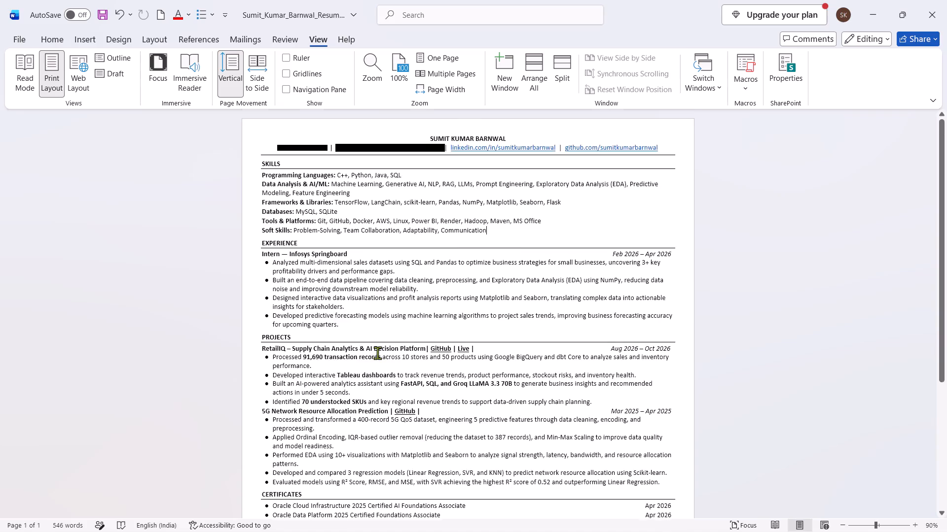
Change the number of algorithmic problems solved in the Data Structures & Algorithms achievement to 400+.
scroll(377, 353, "down", 7)
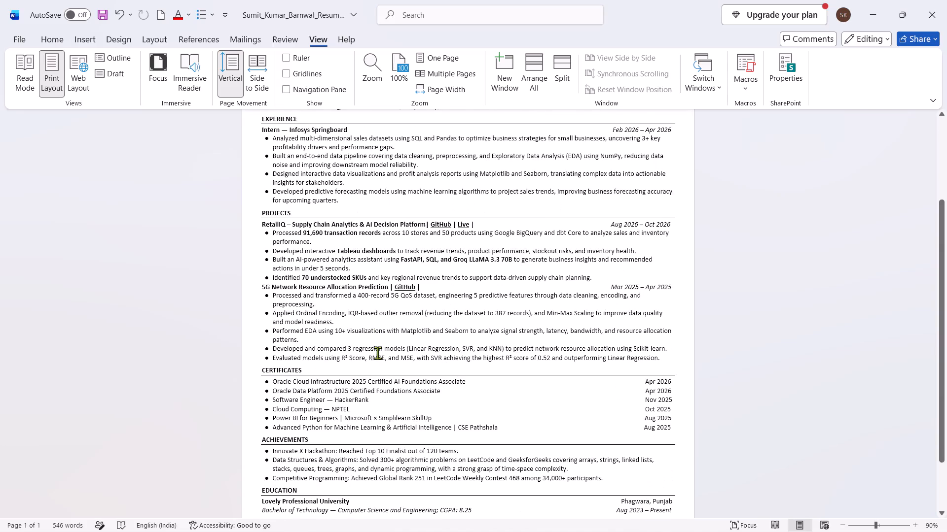
scroll(377, 353, "down", 5)
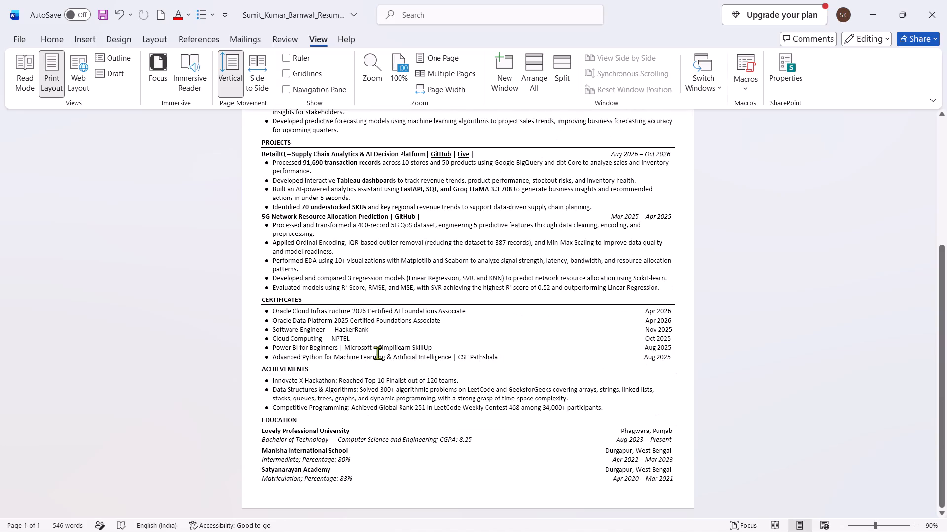
left_click(384, 388)
key("BackSpace")
key("4")
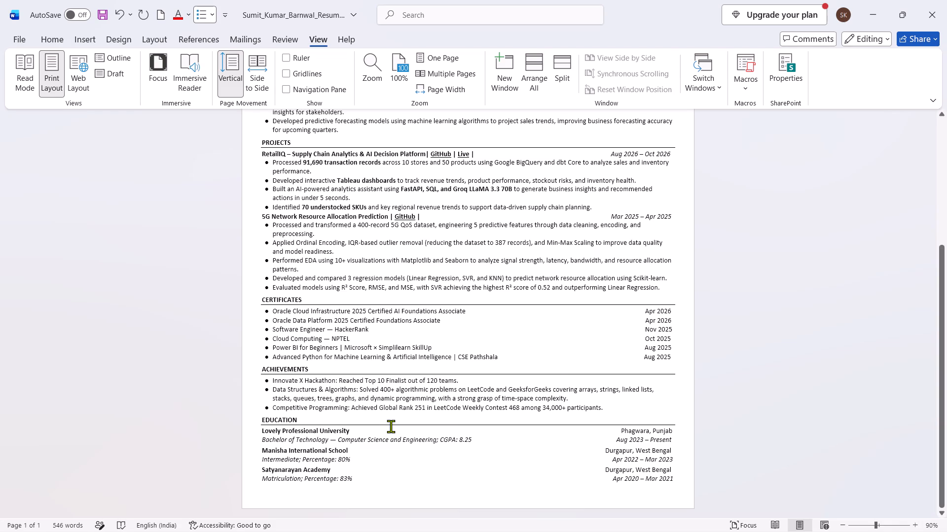
Select the word LeetCode in the Data Structures & Algorithms achievement and start inserting a hyperlink on it.
left_click(495, 389)
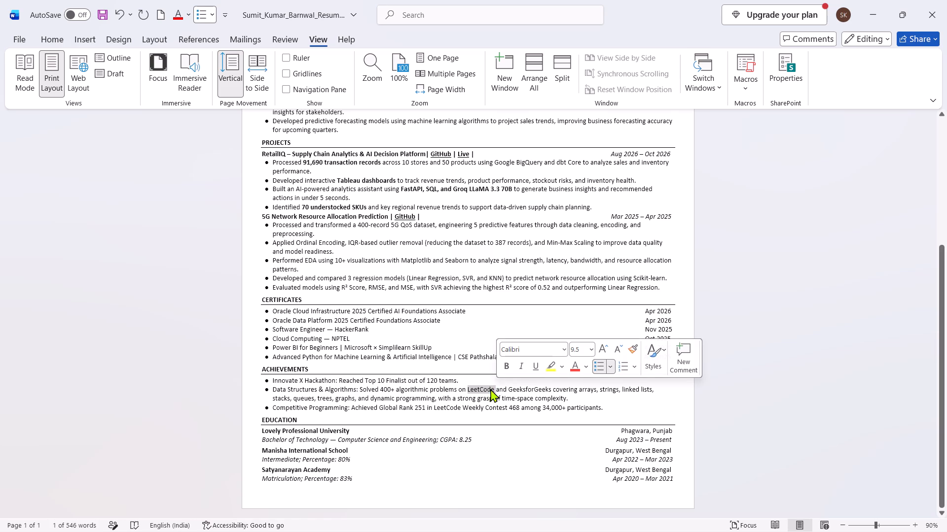
left_click(496, 388)
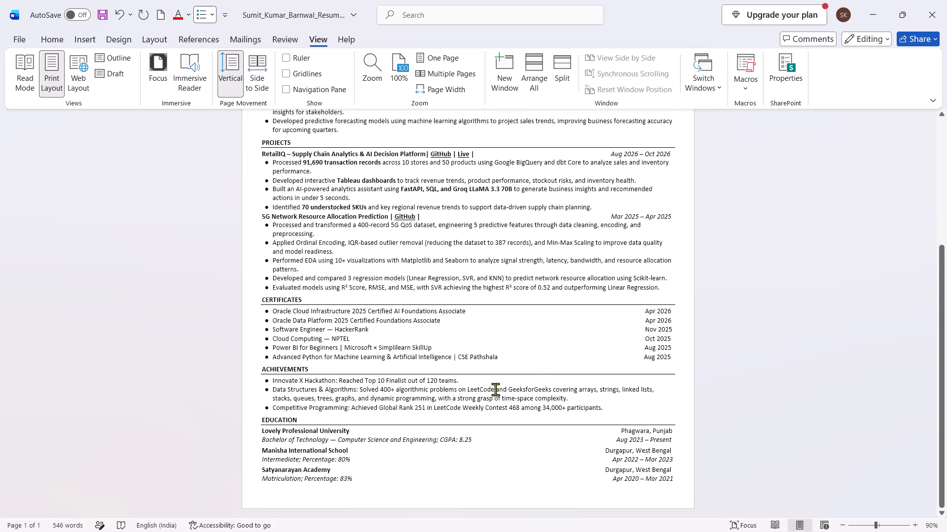
left_click_drag(495, 389, 466, 390)
right_click(476, 389)
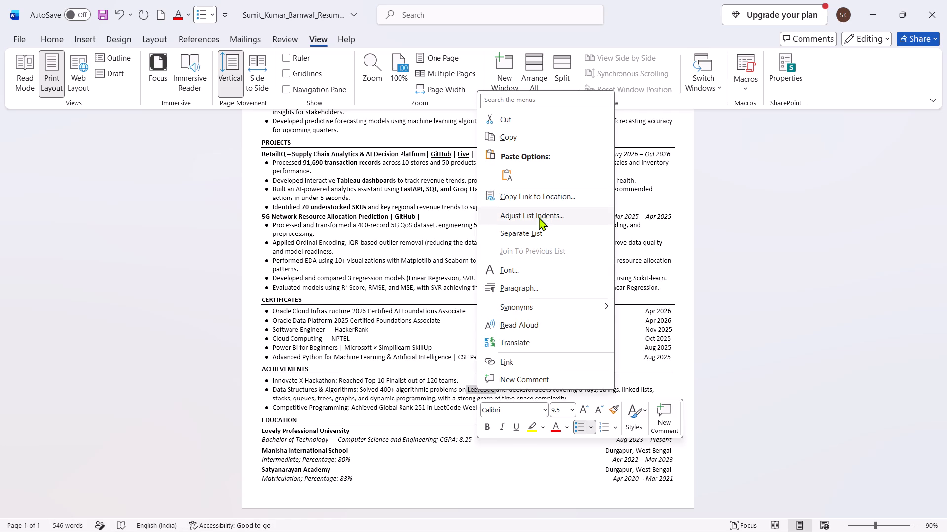
left_click(526, 360)
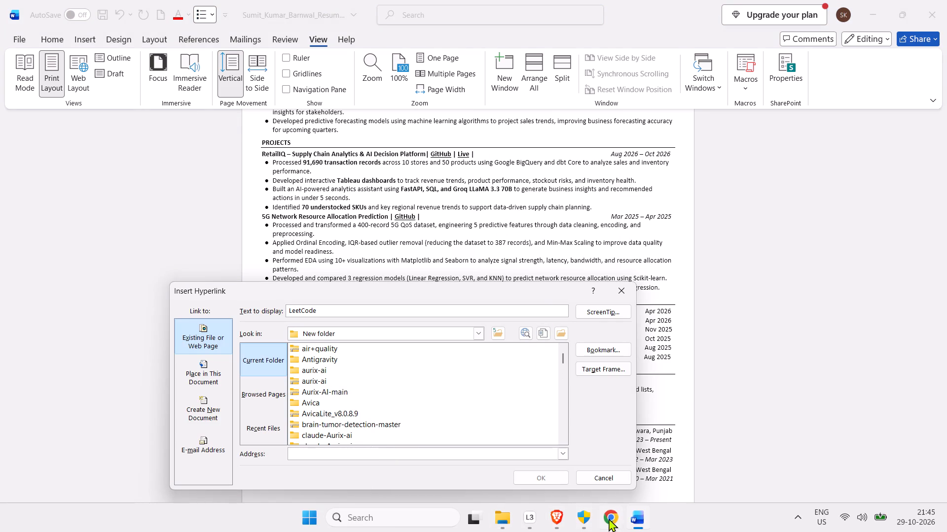
Switch to Chrome, open the resume owner's LeetCode profile in a new tab, and copy its address.
left_click(613, 517)
left_click(740, 16)
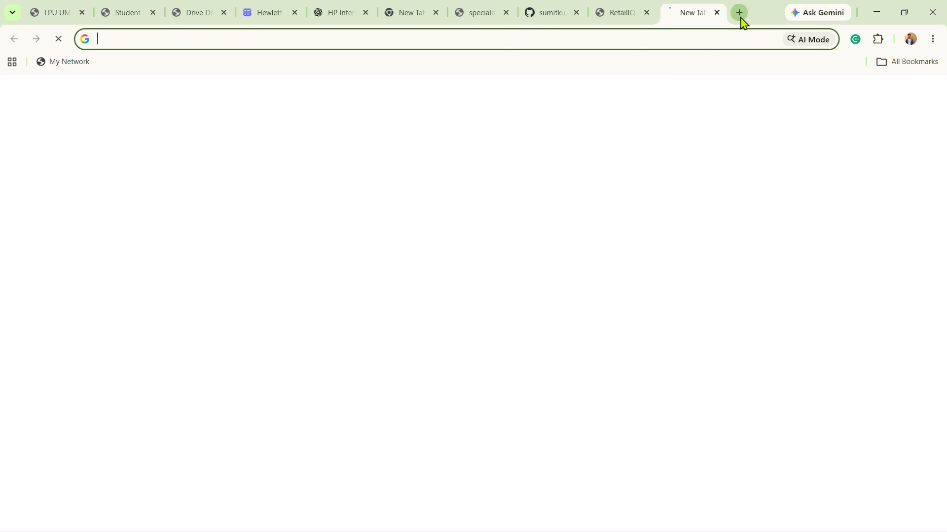
type("lee")
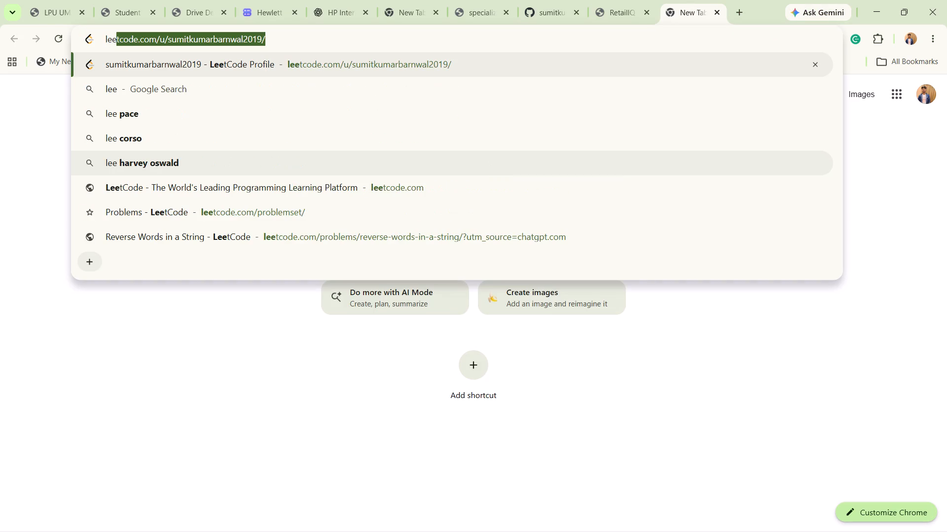
key("Return")
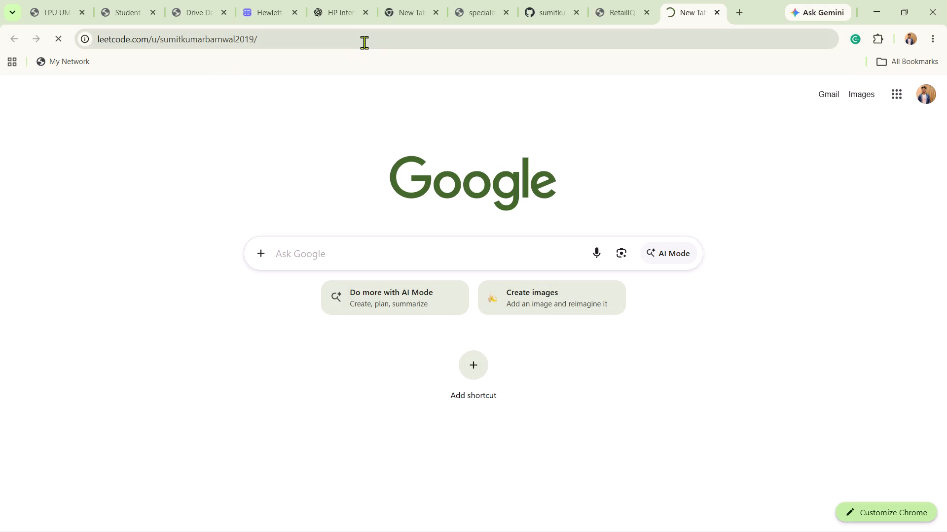
triple_click(364, 42)
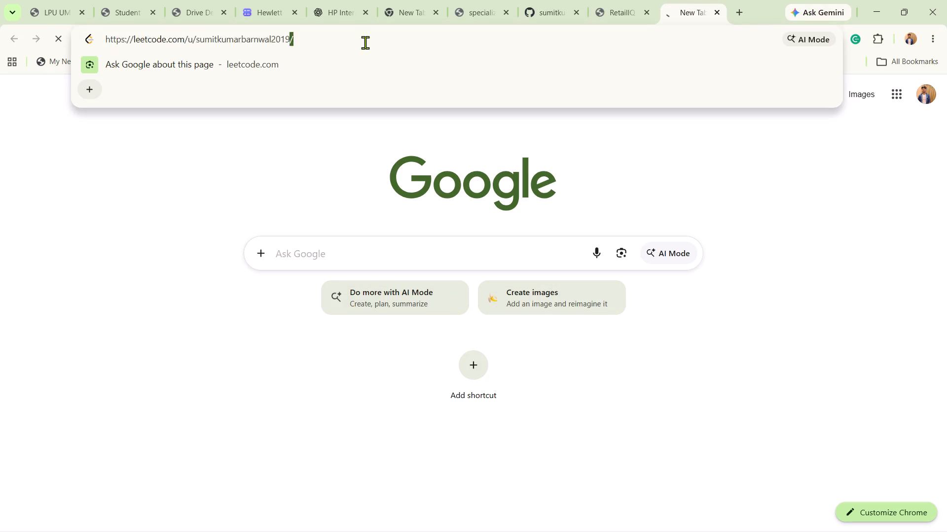
left_click(366, 41)
left_click(368, 41)
key("ctrl+c")
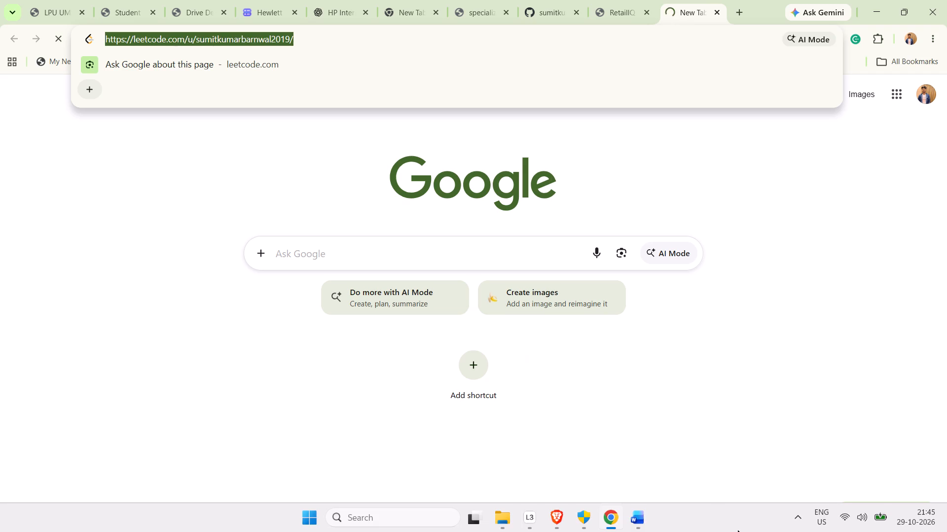
Return to Word and apply the copied LeetCode profile address as the hyperlink for LeetCode.
left_click(625, 526)
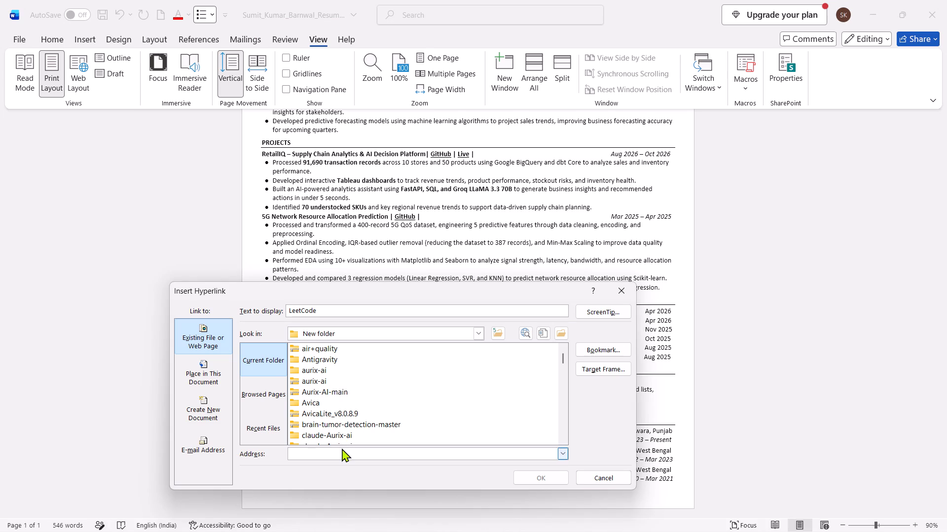
left_click(342, 448)
left_click(340, 452)
key("ctrl+v")
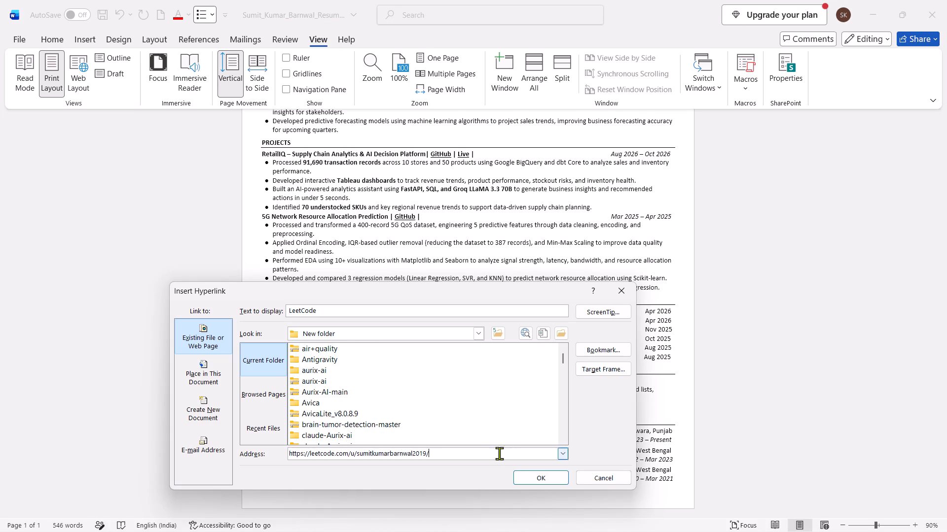
left_click(534, 482)
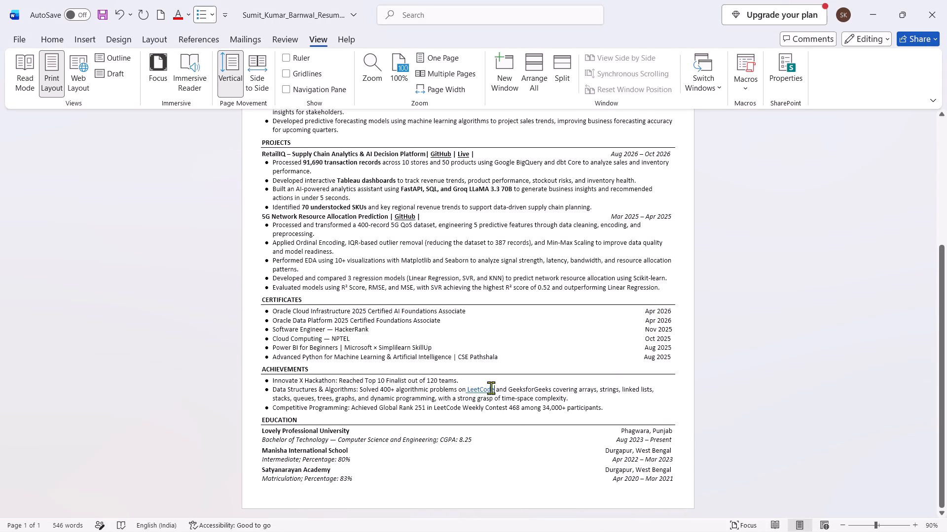
Clear the underline from the LeetCode link and its adjacent spaces, and underline only the word LeetCode.
left_click(468, 390)
key("BackSpace")
key("space")
left_click_drag(465, 387, 496, 389)
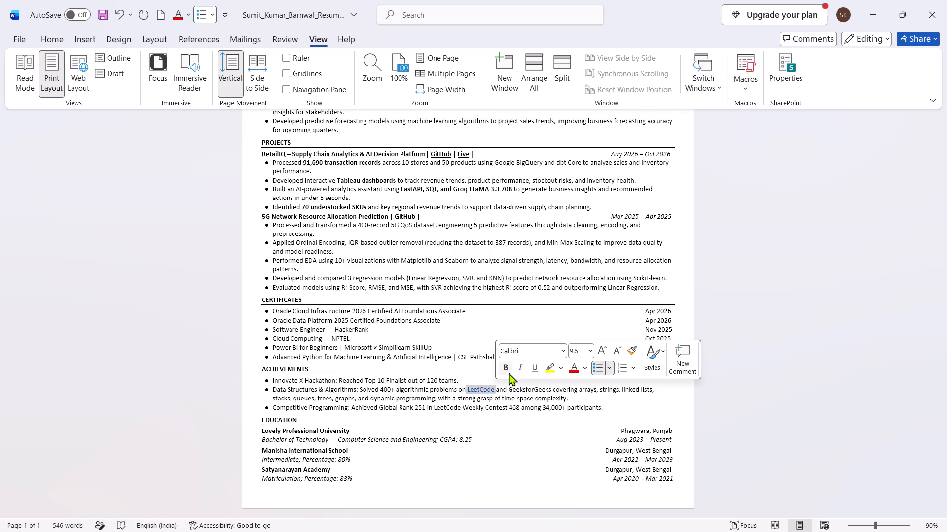
left_click(530, 368)
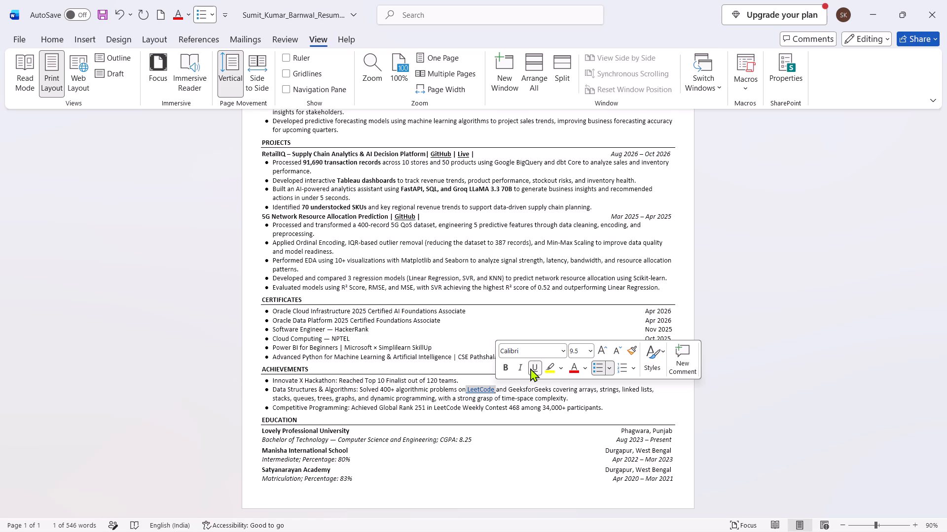
left_click(530, 368)
left_click(511, 391)
left_click_drag(494, 387, 494, 389)
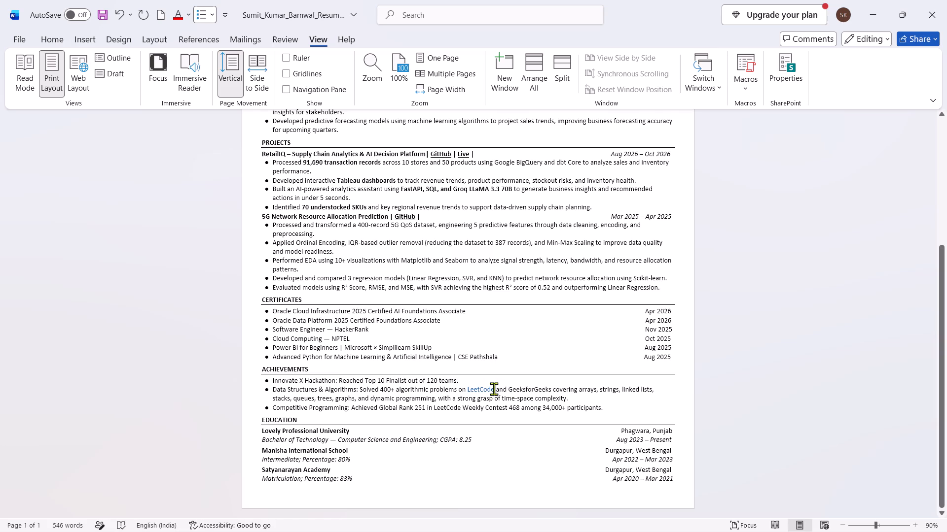
left_click_drag(494, 389, 469, 390)
left_click_drag(469, 390, 469, 391)
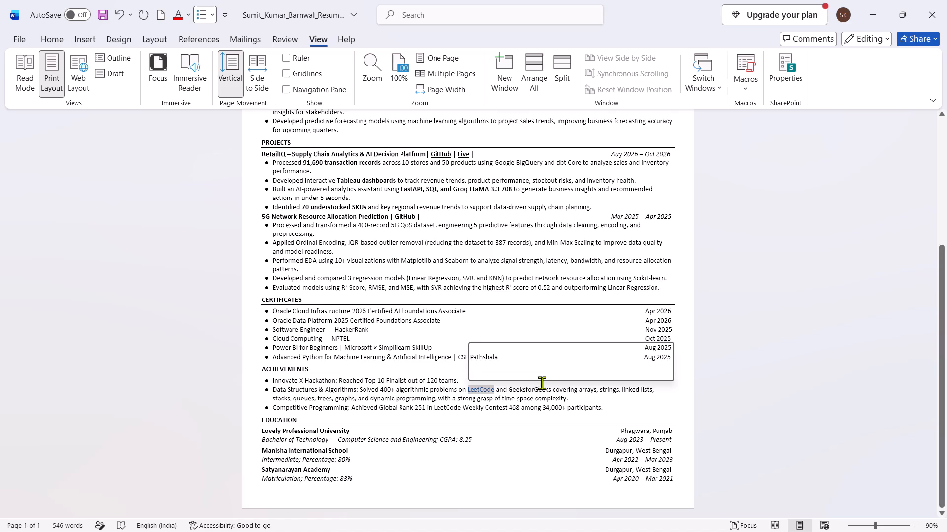
left_click(504, 369)
left_click(504, 411)
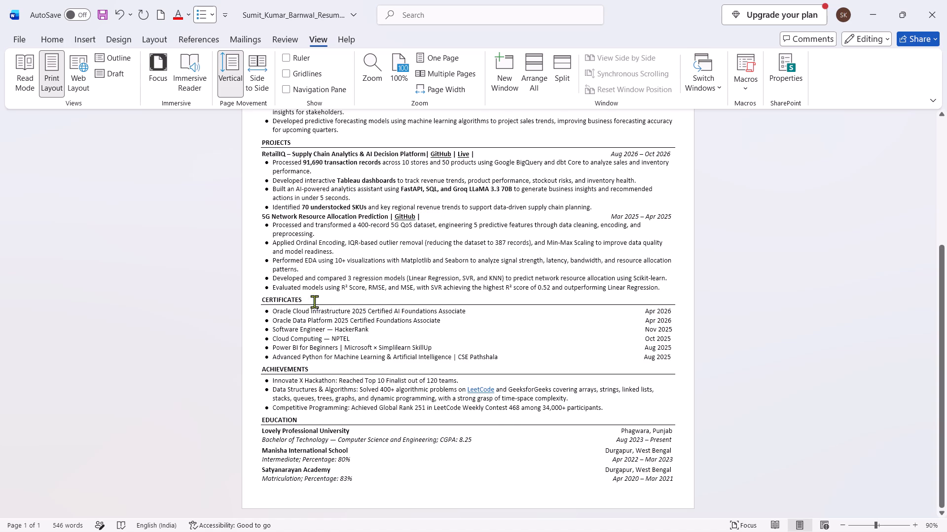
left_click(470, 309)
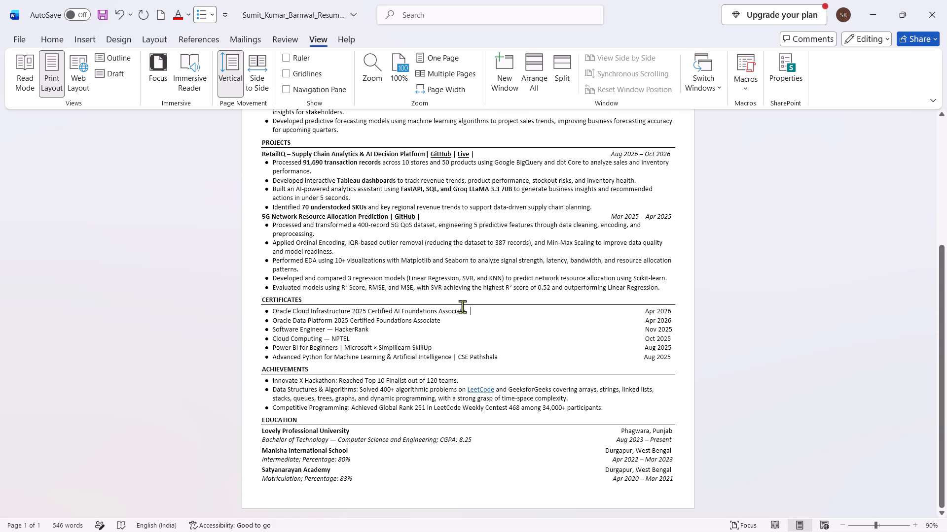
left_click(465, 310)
Bold "5 seconds" in the RetailIQ project's AI-powered analytics assistant bullet.
scroll(524, 404, "up", 3)
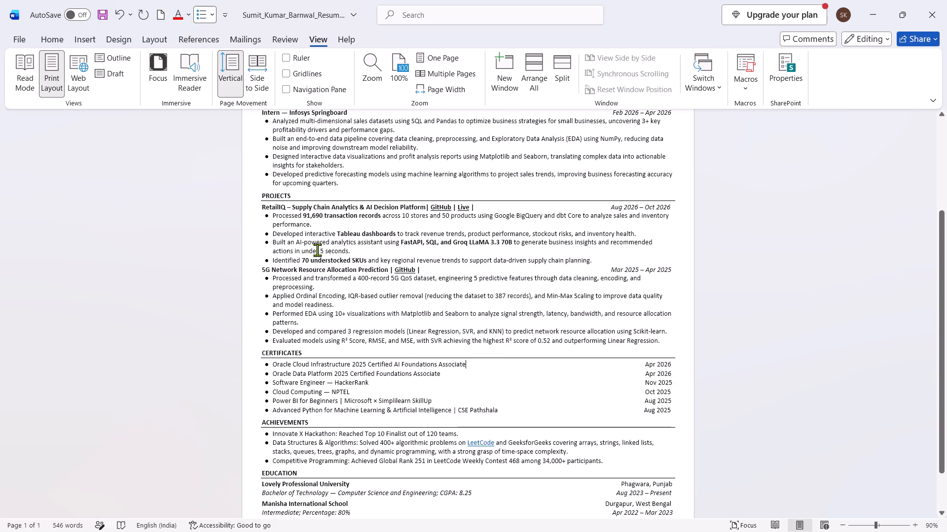
left_click_drag(321, 249, 337, 249)
left_click_drag(337, 249, 349, 249)
left_click(356, 229)
left_click(344, 265)
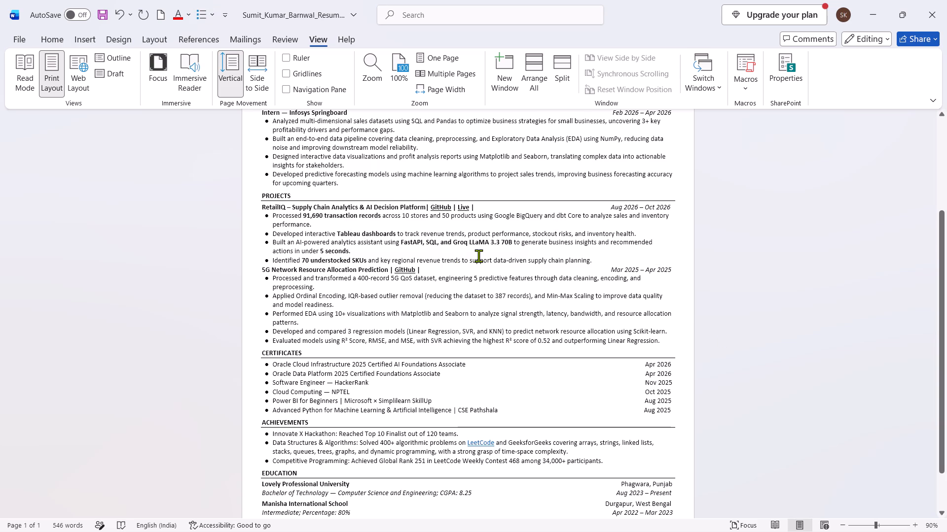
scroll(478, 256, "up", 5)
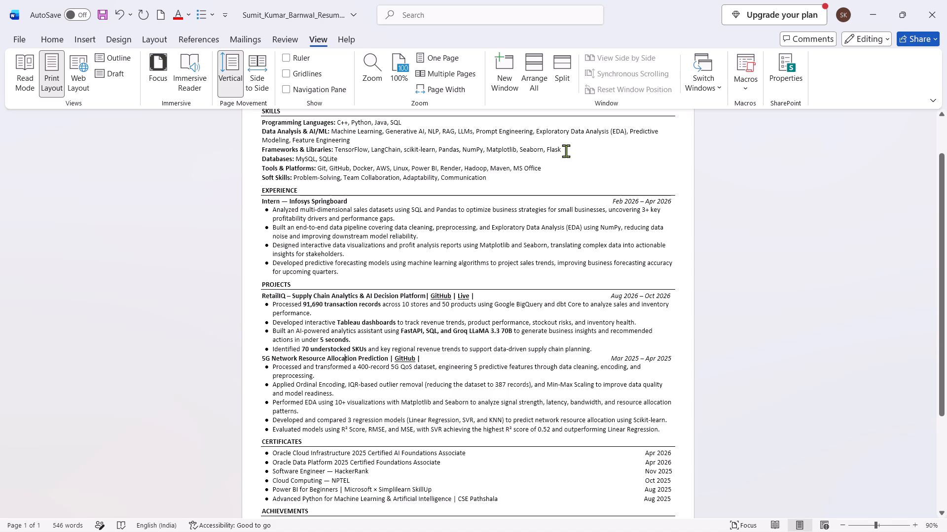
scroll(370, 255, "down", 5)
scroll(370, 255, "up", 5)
Set the font colour of the GitHub link in the RetailIQ project heading to the blue theme colour.
scroll(349, 261, "down", 12)
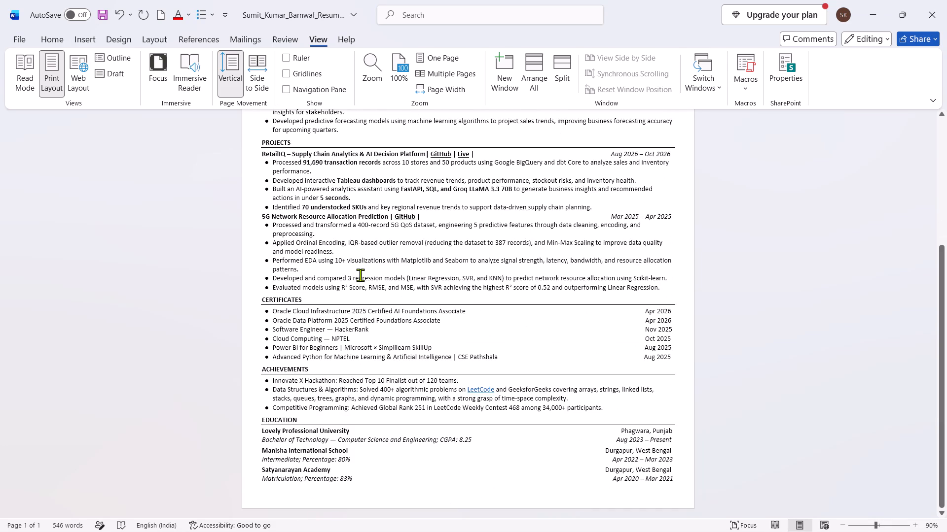
scroll(360, 275, "down", 1)
scroll(507, 379, "up", 3)
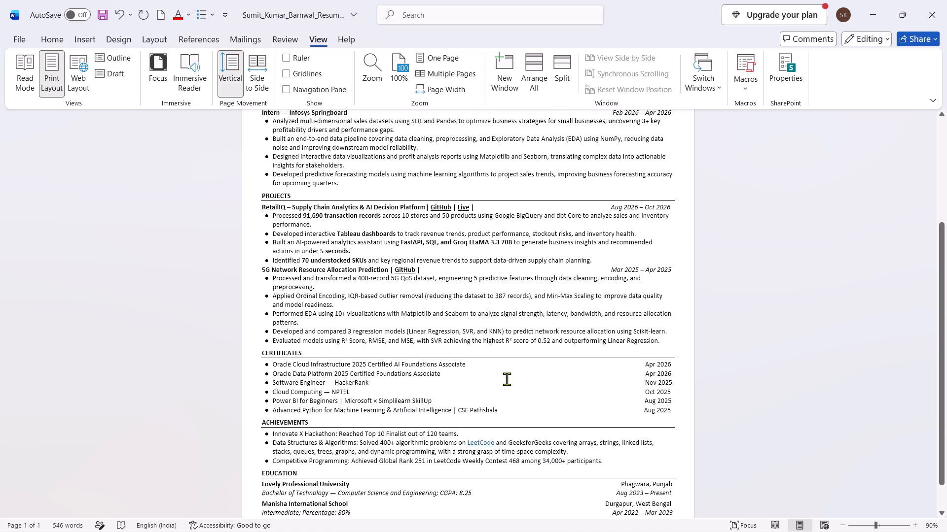
left_click(440, 203)
left_click_drag(431, 207, 446, 205)
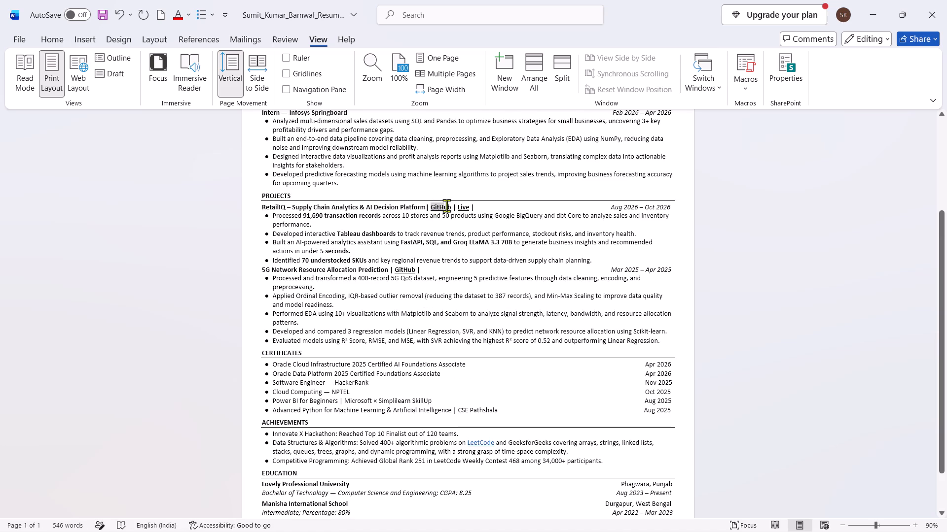
left_click_drag(446, 205, 451, 207)
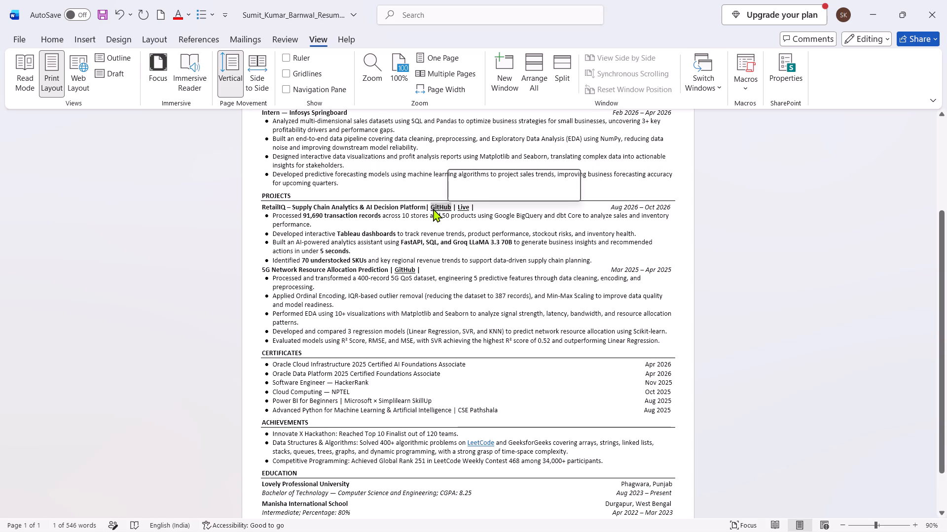
left_click(370, 347)
scroll(372, 347, "up", 5)
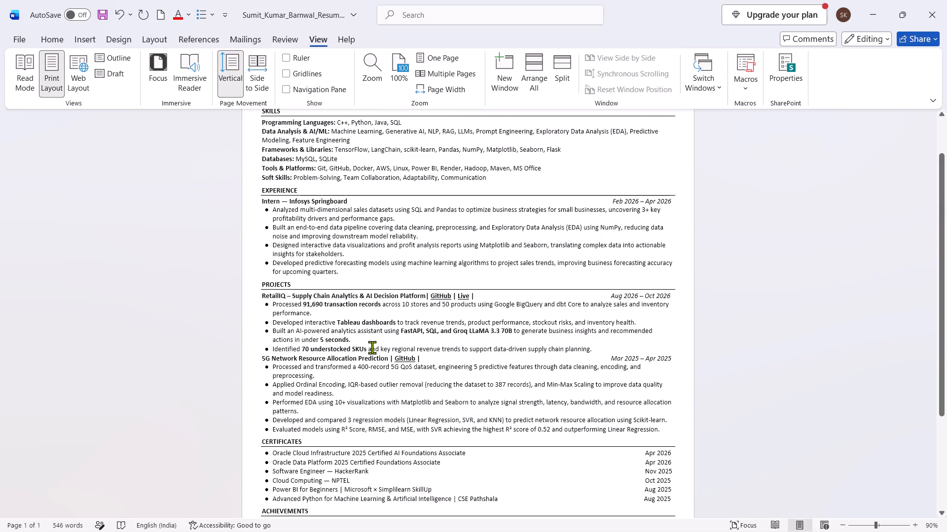
scroll(372, 347, "up", 3)
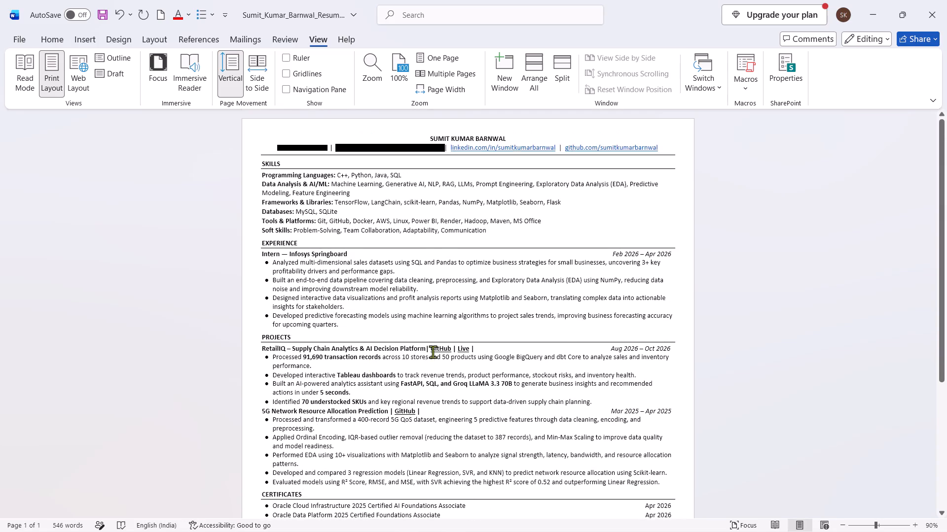
left_click_drag(432, 348, 451, 350)
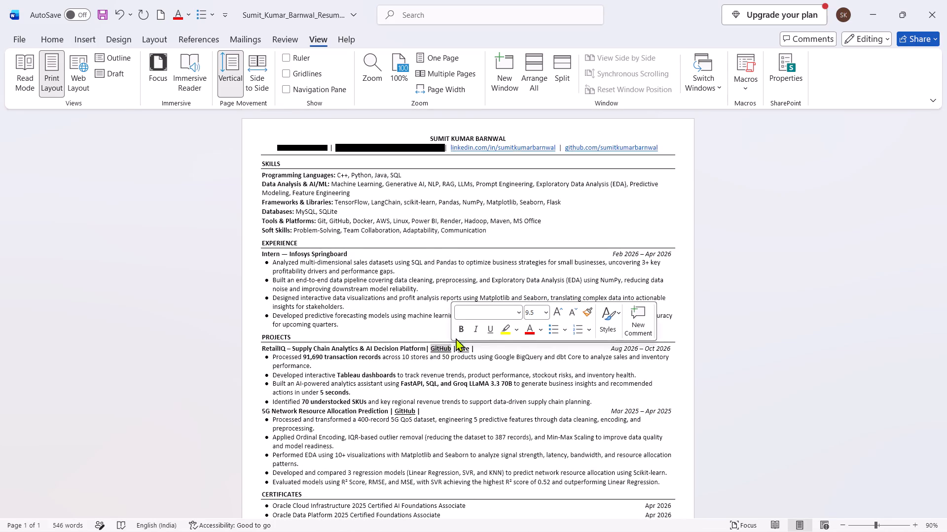
left_click(545, 328)
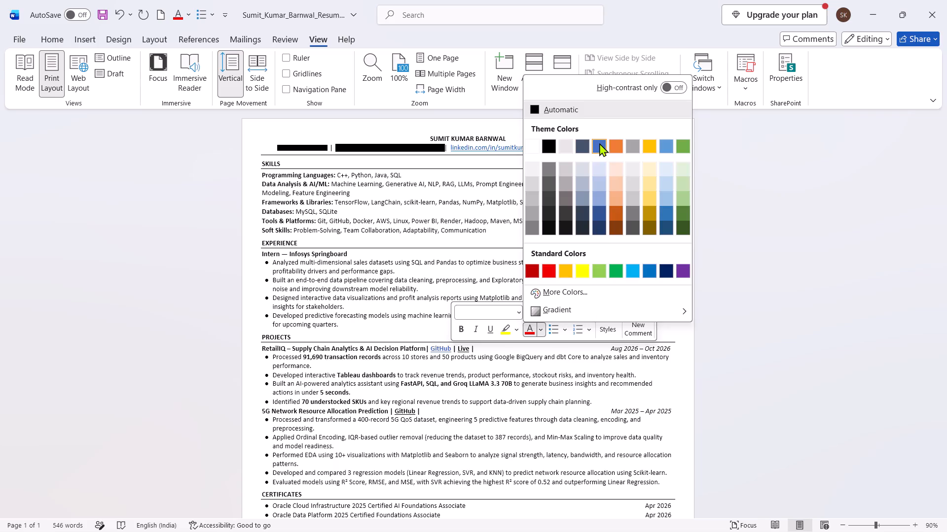
left_click(600, 143)
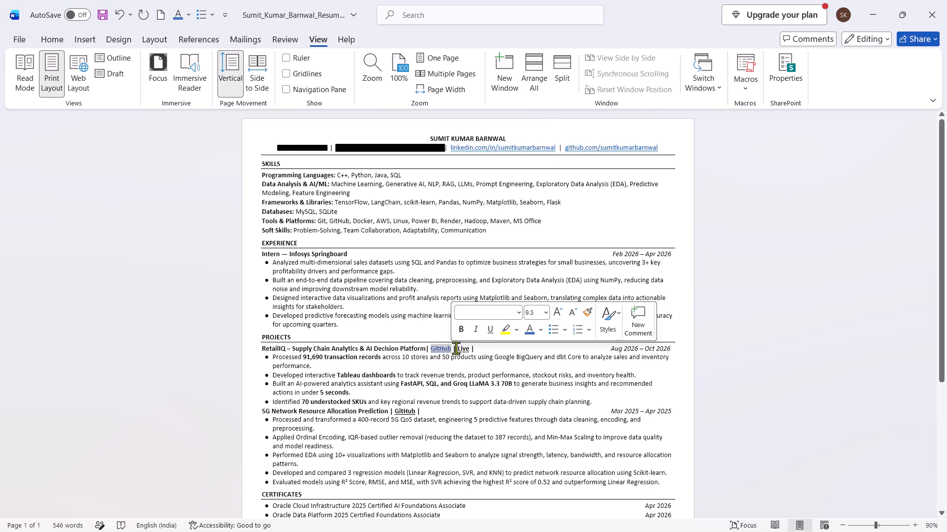
Apply the same blue font colour to the RetailIQ Live link and the 5G Network Resource Allocation Prediction GitHub link.
left_click_drag(458, 347, 470, 347)
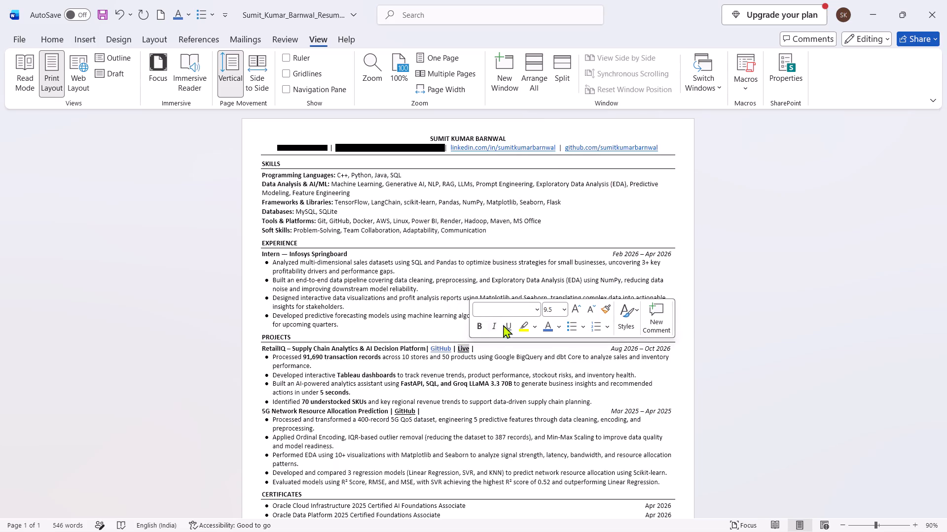
left_click(548, 328)
left_click(445, 367)
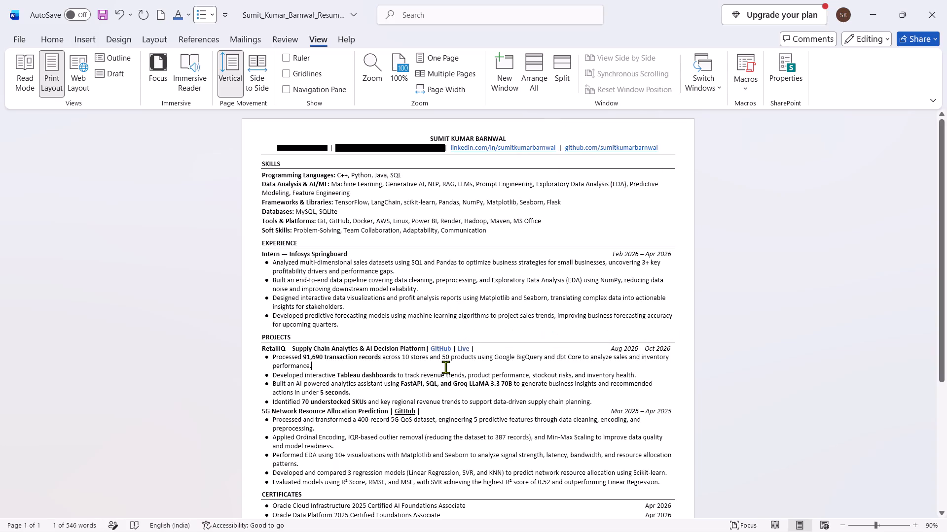
scroll(447, 364, "down", 4)
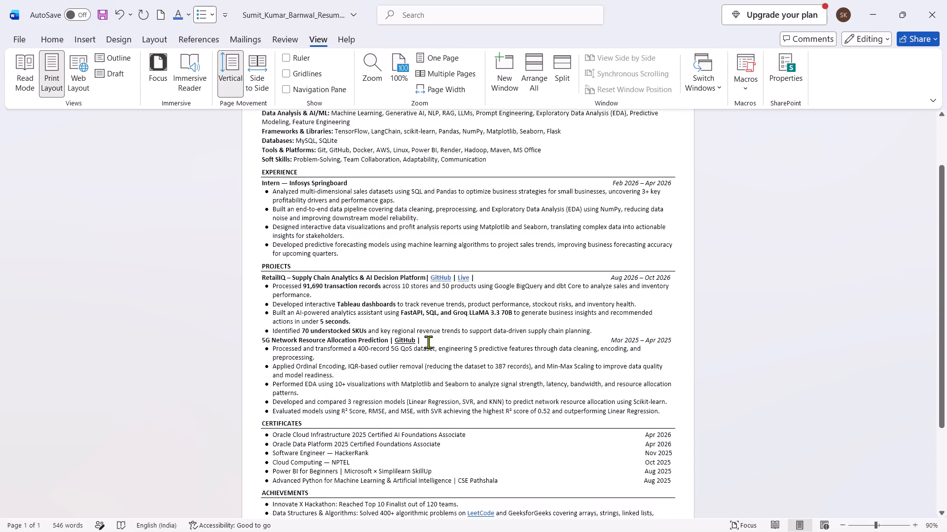
left_click_drag(415, 341, 395, 339)
left_click_drag(395, 339, 395, 342)
left_click(472, 321)
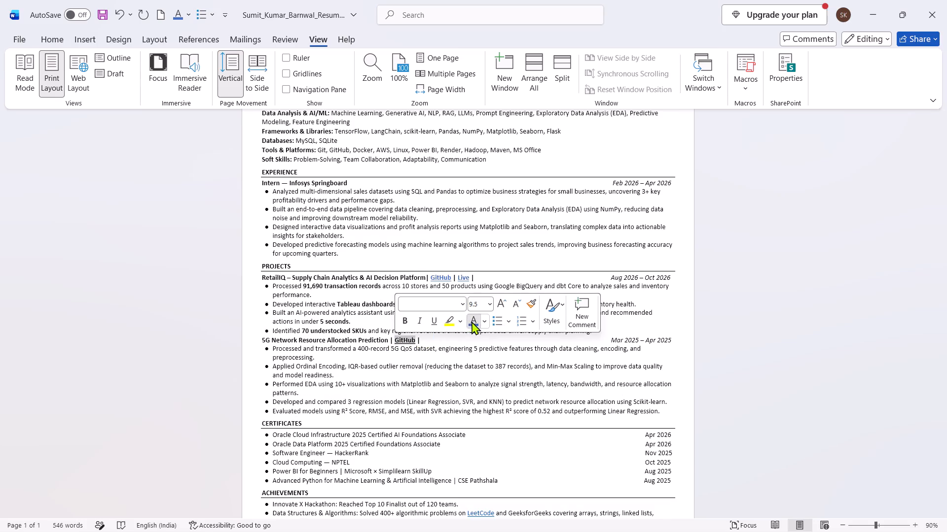
scroll(417, 424, "down", 6)
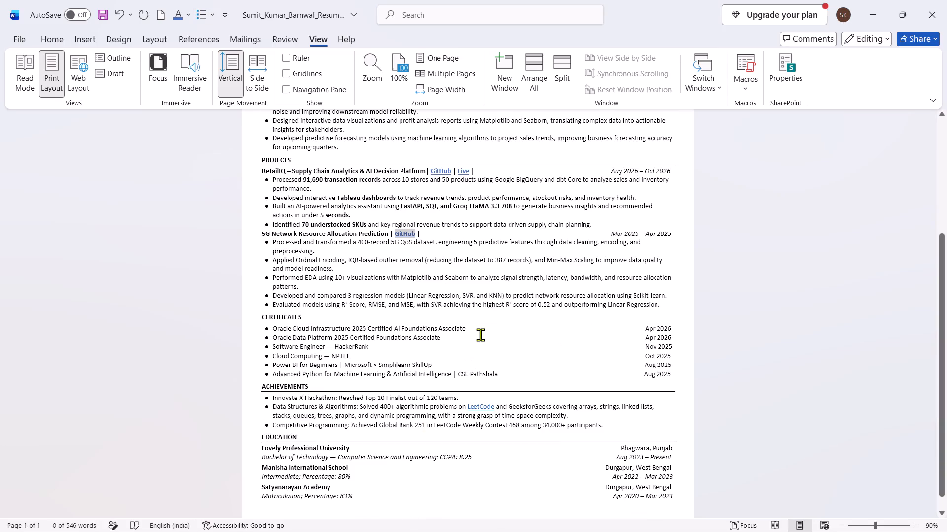
left_click(522, 251)
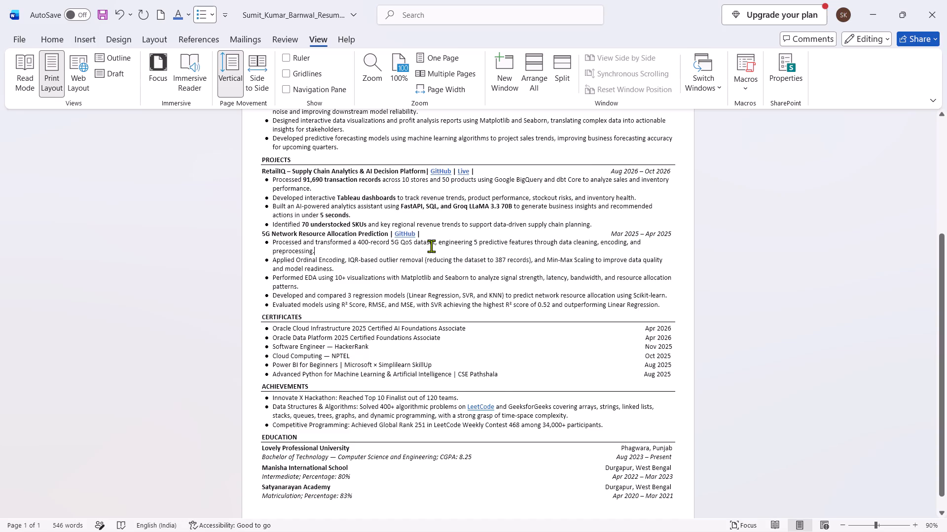
Review the whole resume for consistent link formatting, including the first Oracle entry under Certificates.
scroll(431, 246, "up", 11)
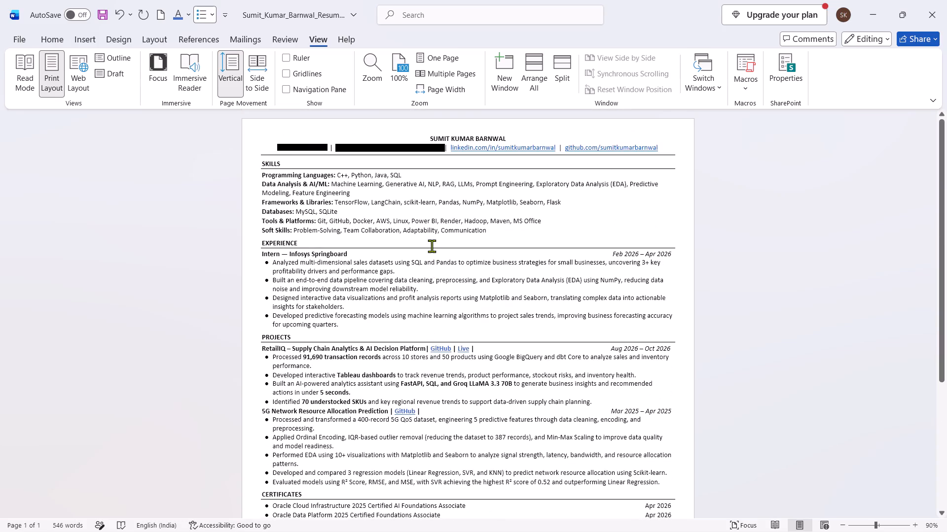
scroll(432, 246, "down", 4)
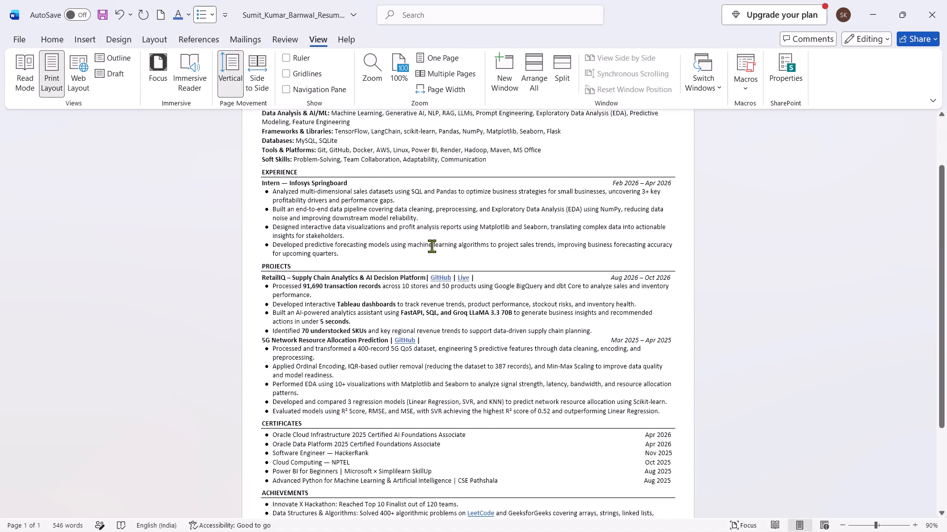
scroll(432, 246, "down", 11)
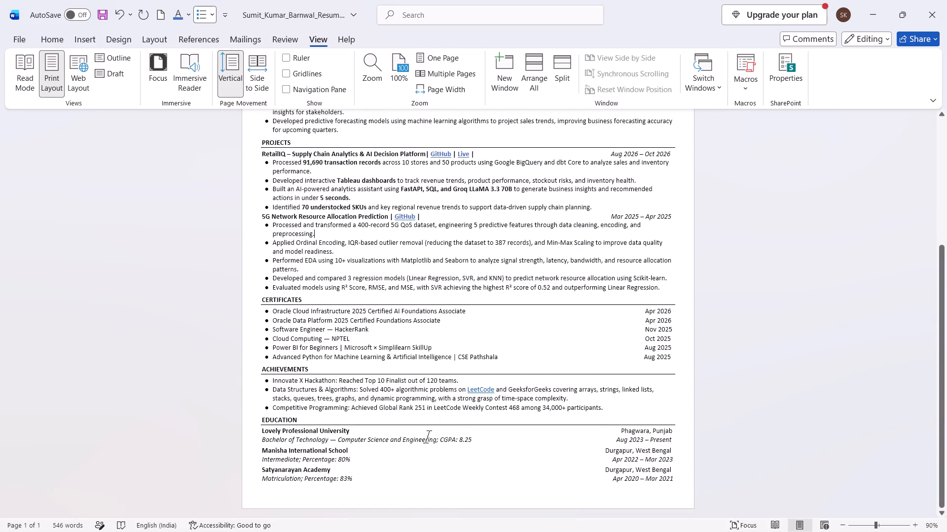
left_click(466, 311)
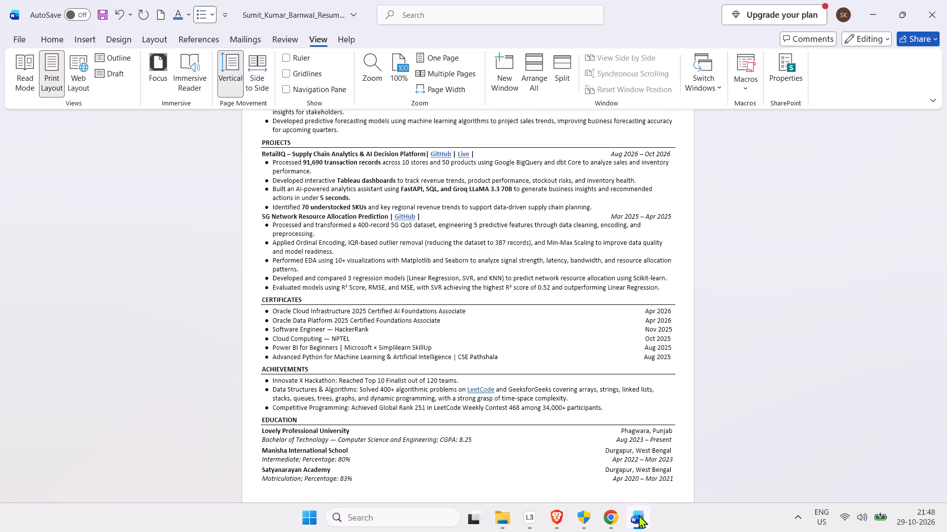
Open the older resume "ai ml cv" from the Desktop in a second Word window.
left_click(23, 39)
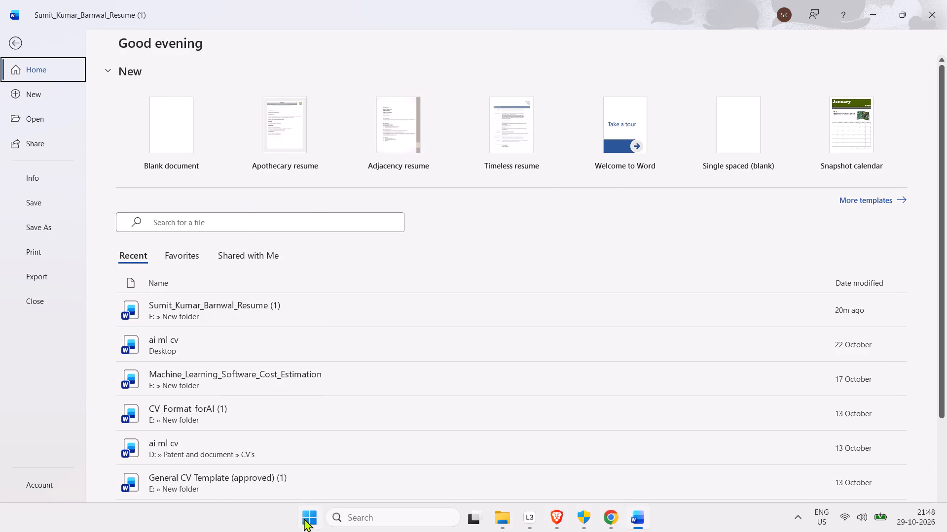
left_click(304, 518)
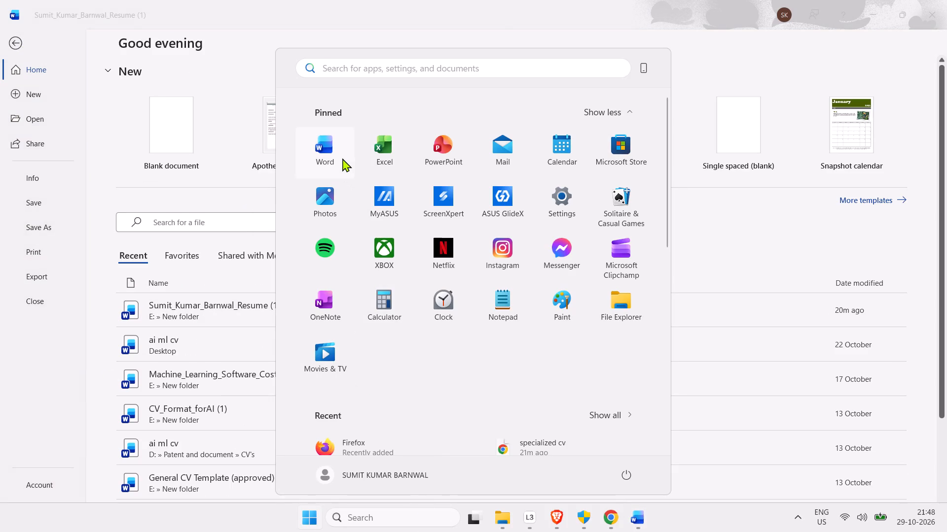
left_click(342, 158)
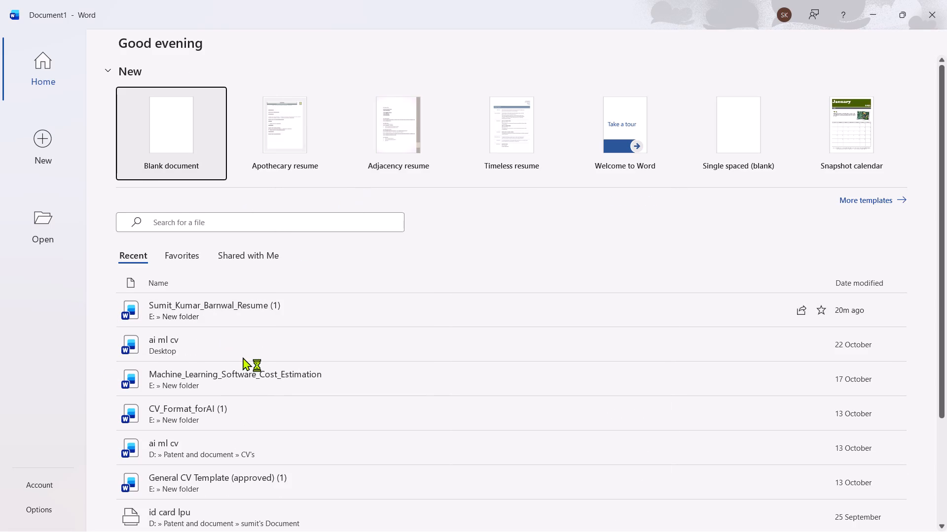
left_click(194, 345)
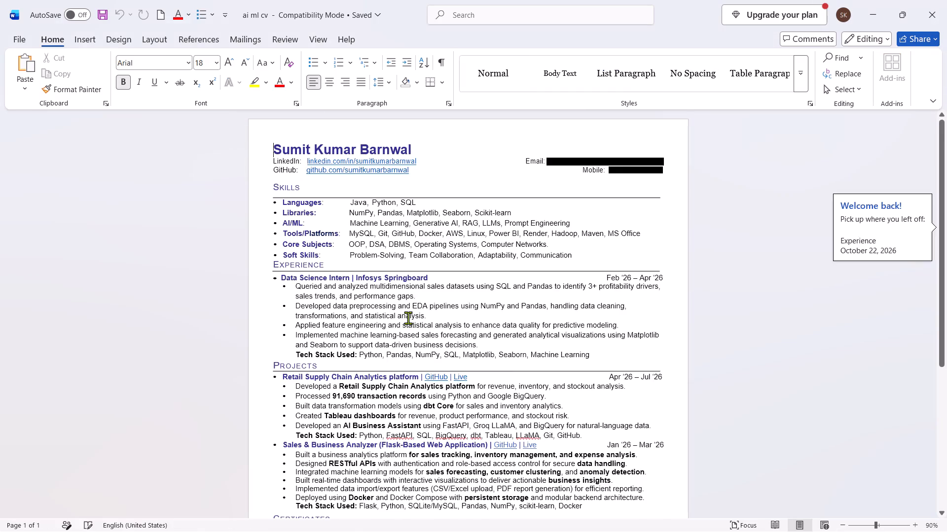
Examine the projects, certificates, achievements and education sections of the ai ml cv document and their links.
scroll(408, 318, "down", 8)
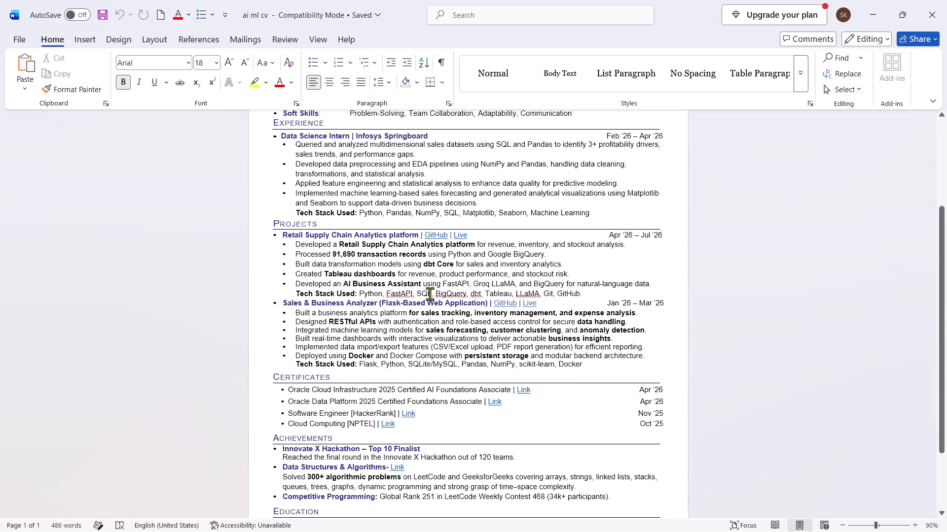
scroll(430, 287, "down", 8)
scroll(432, 286, "up", 3)
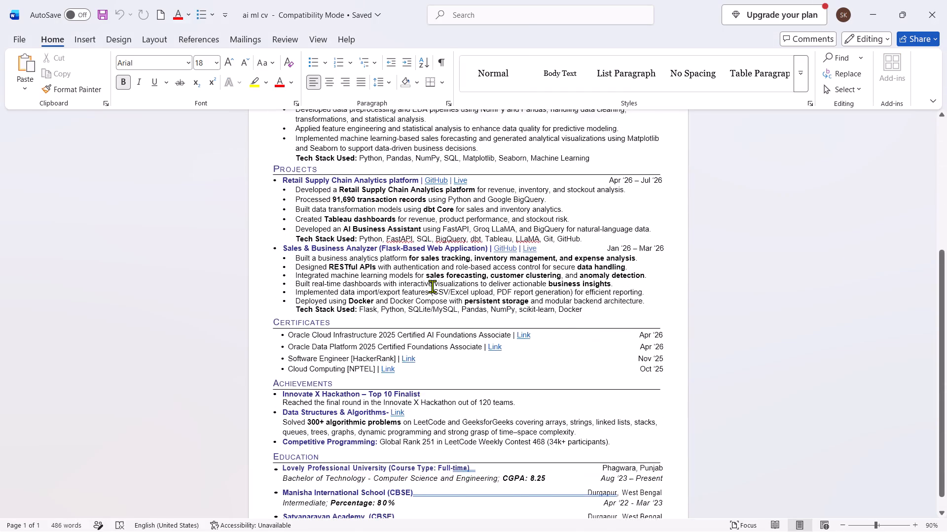
scroll(433, 286, "up", 3)
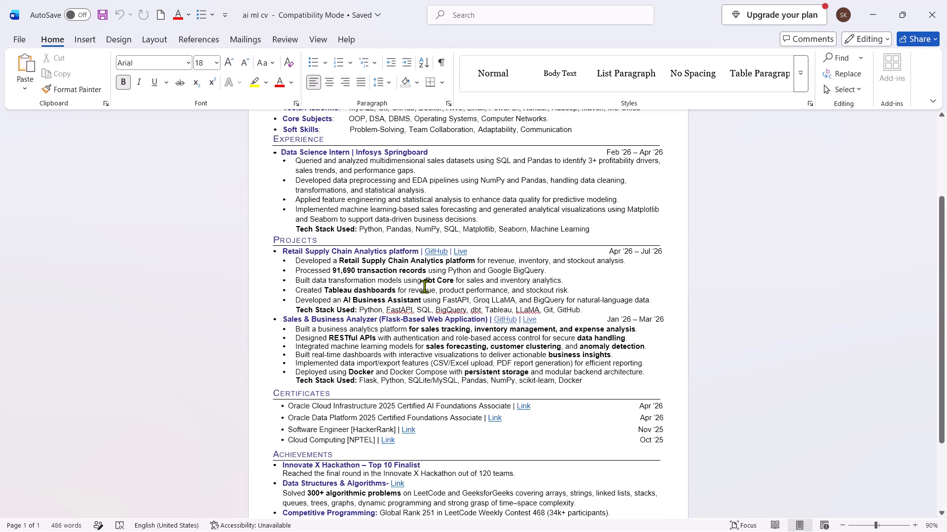
scroll(422, 286, "up", 2)
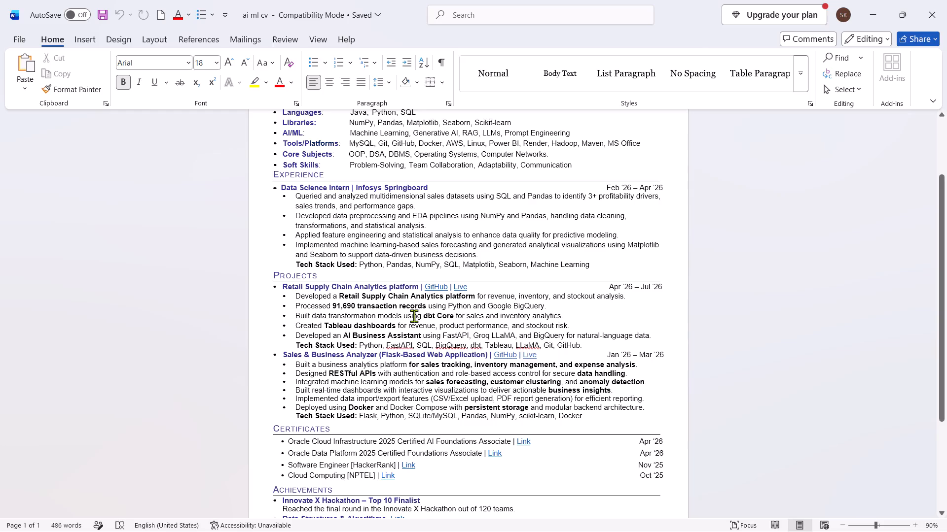
scroll(414, 316, "up", 4)
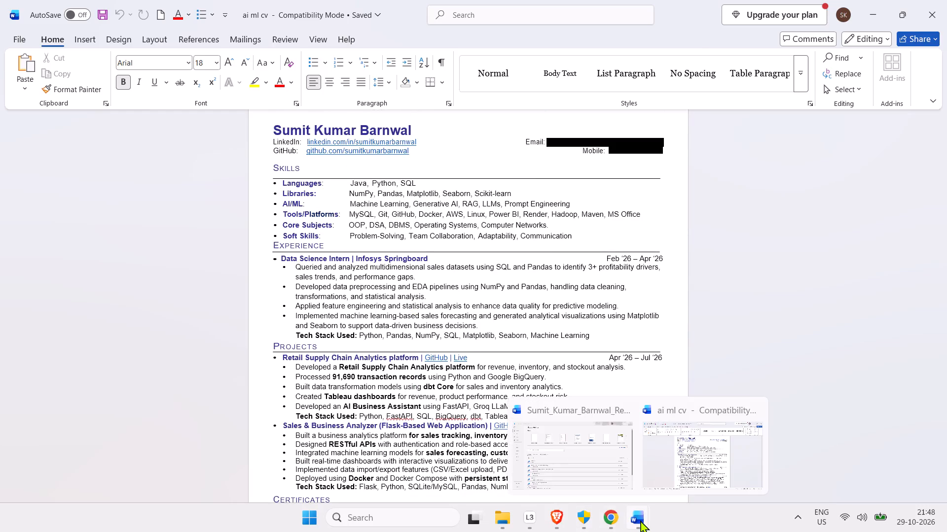
Copy the hyperlink address of the Oracle Cloud Infrastructure 2025 Certified AI Foundations Associate link from the ai ml cv document.
left_click(574, 459)
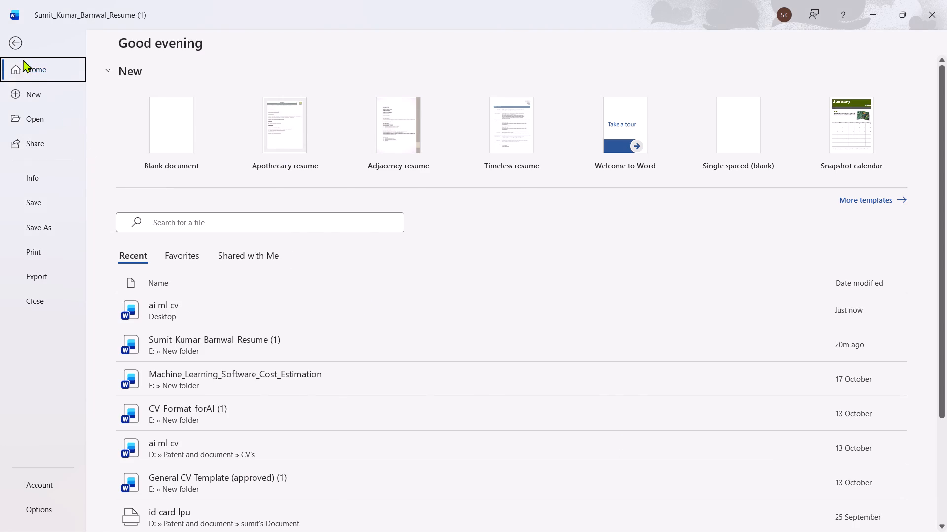
left_click(5, 36)
scroll(425, 383, "up", 9)
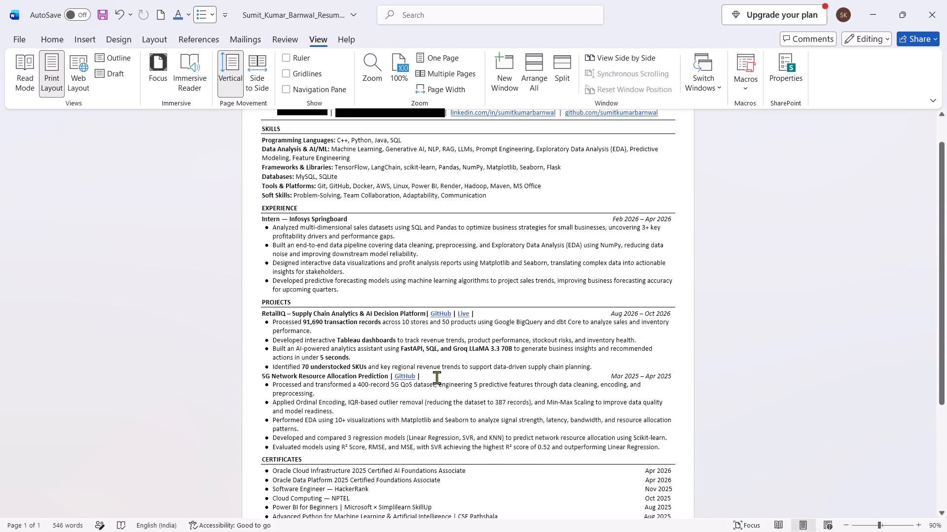
left_click(644, 523)
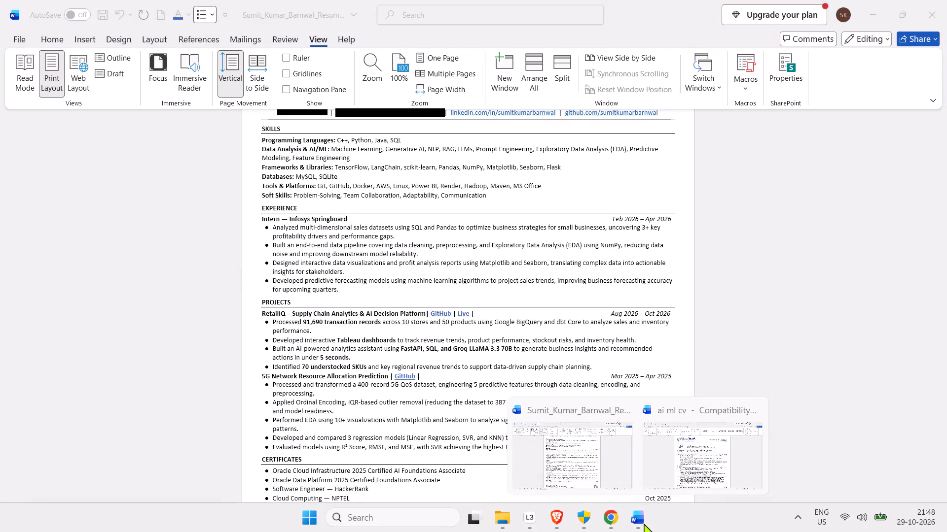
left_click(668, 478)
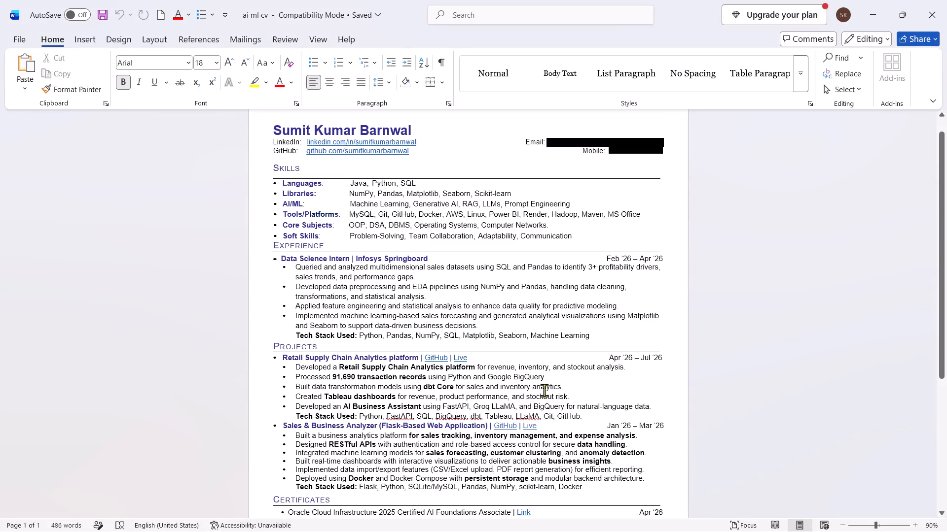
scroll(506, 400, "down", 6)
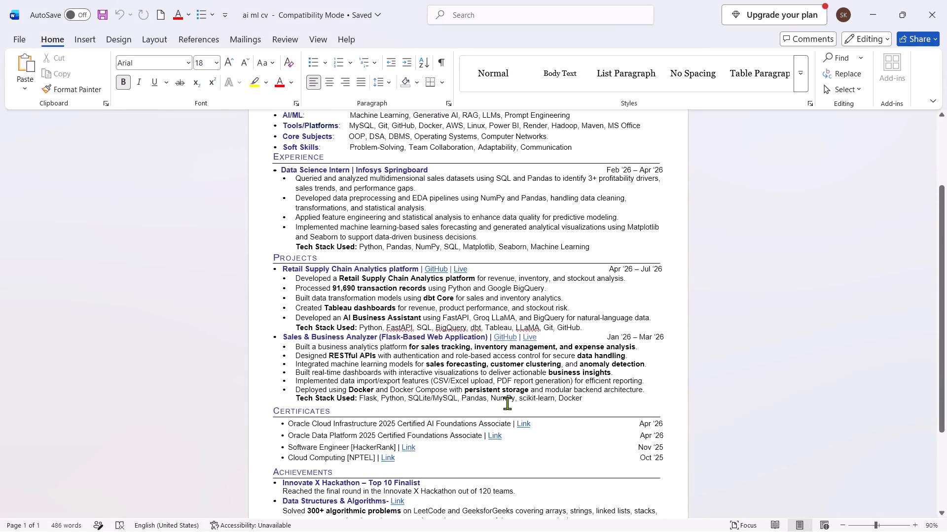
scroll(507, 403, "down", 4)
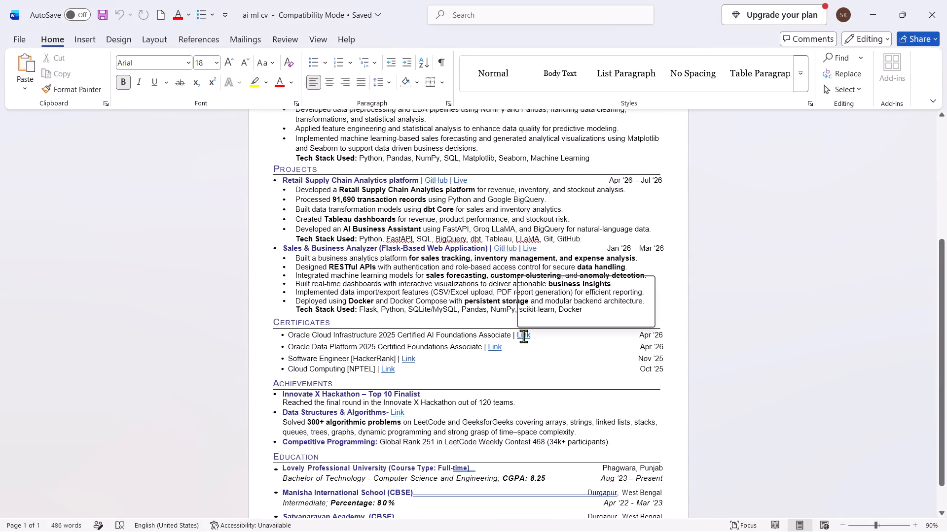
right_click(524, 336)
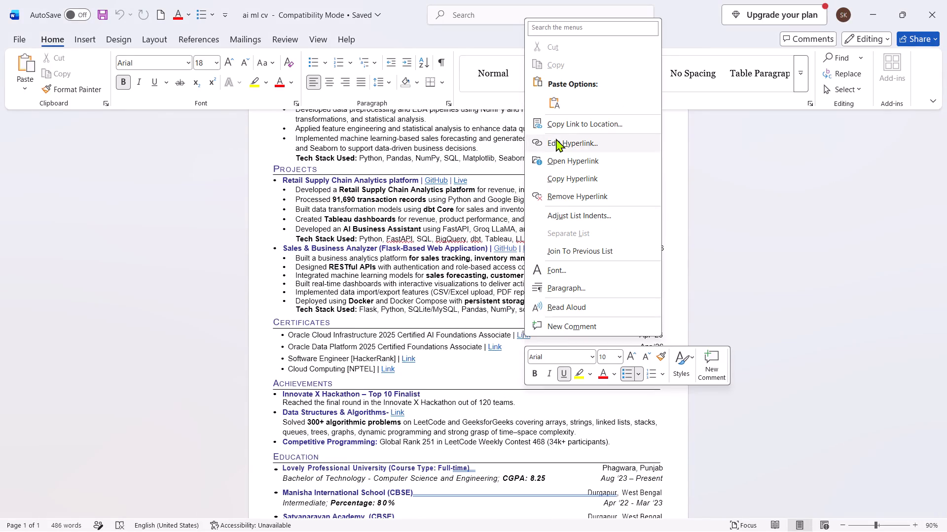
left_click(556, 138)
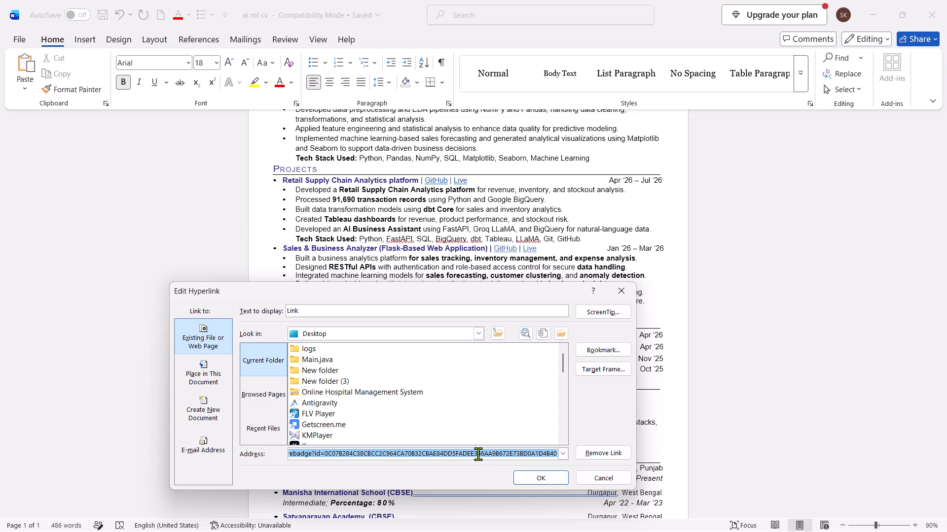
left_click(478, 454)
key("ctrl+a")
key("ctrl+c")
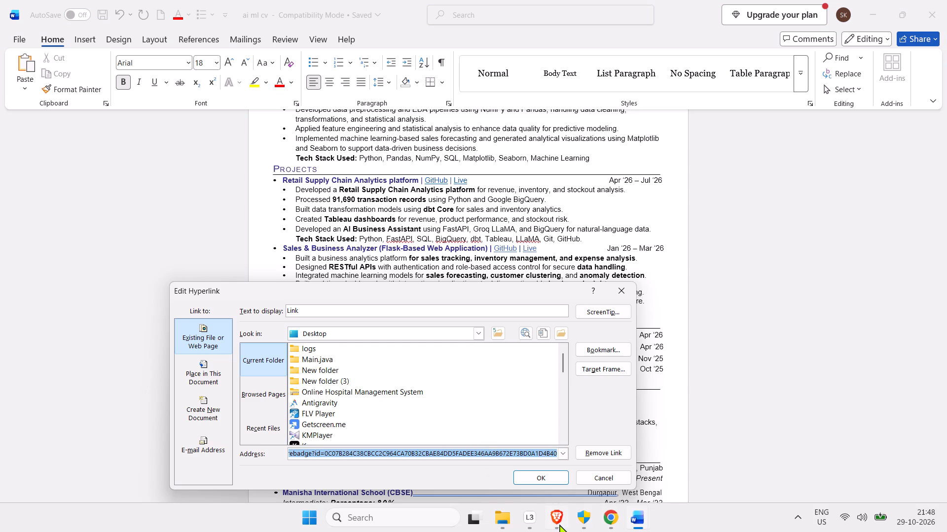
left_click(110, 362)
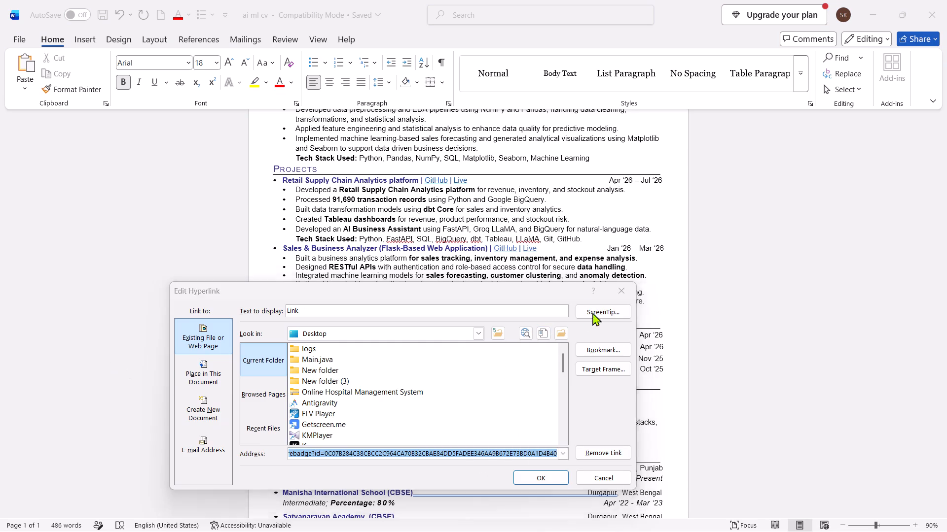
left_click(630, 291)
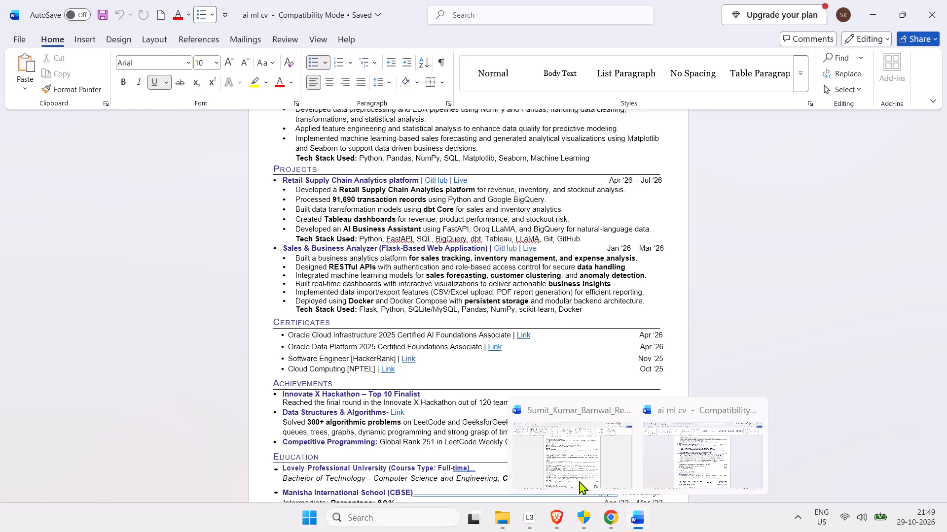
In the internship resume, add "|Link" after the Oracle Cloud Infrastructure 2025 Certified AI Foundations Associate entry under Certificates.
left_click(576, 479)
scroll(465, 366, "down", 4)
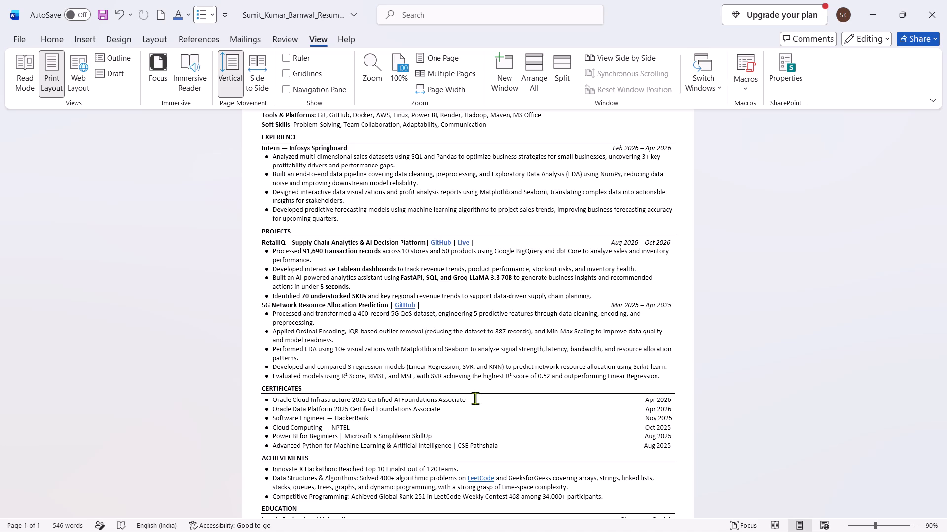
key("shift+bar")
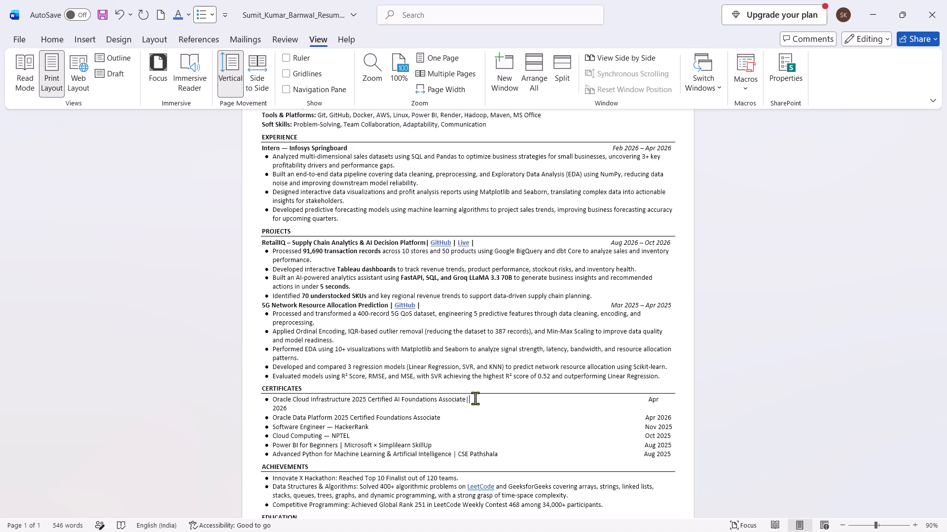
type("Linl")
key("BackSpace")
key("k")
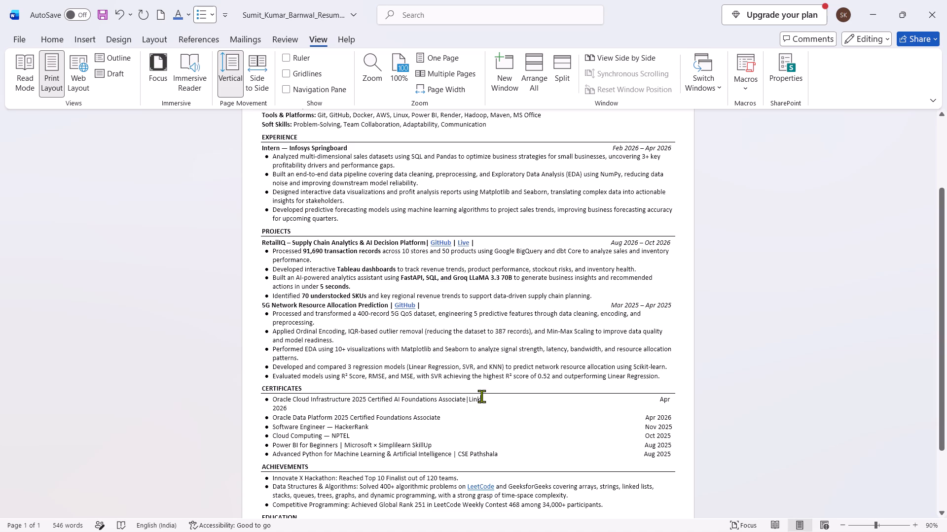
Turn the word "Link" in the Oracle Cloud Infrastructure entry into a hyperlink with the copied certificate address.
left_click_drag(481, 397, 470, 399)
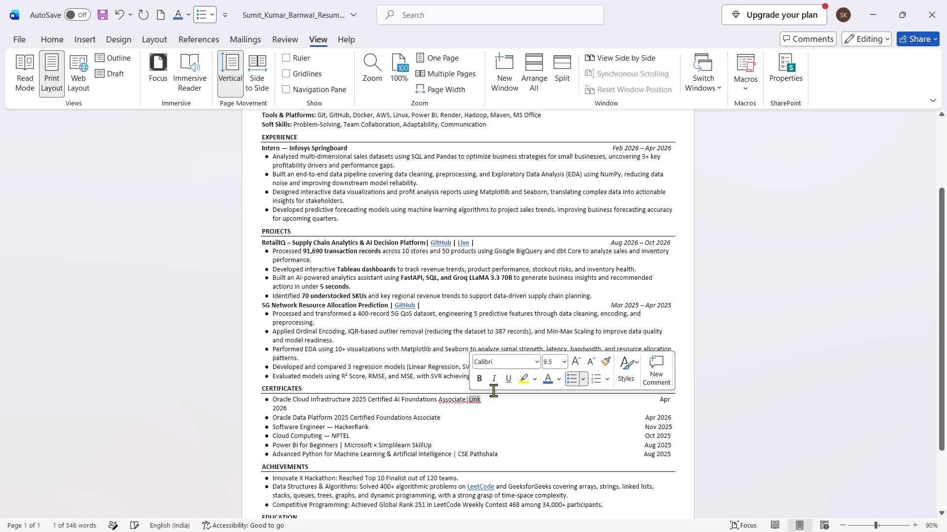
right_click(474, 399)
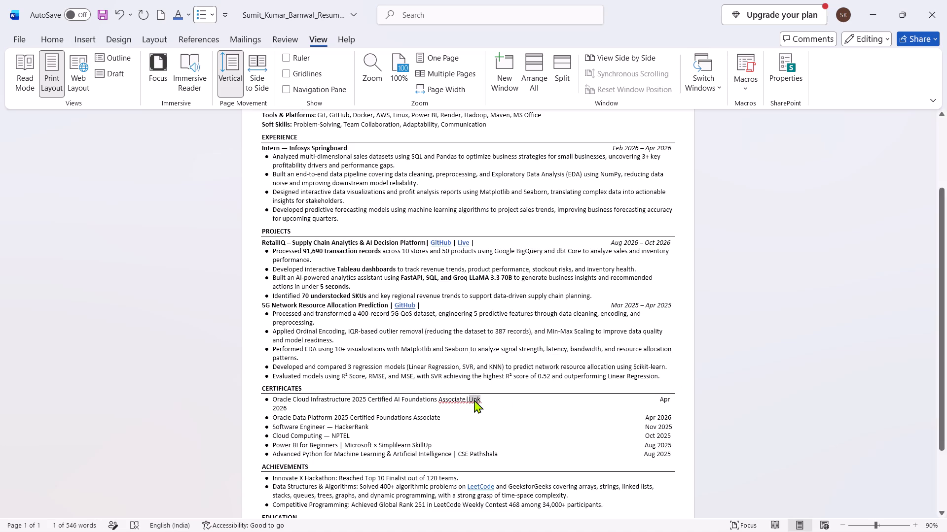
left_click(411, 367)
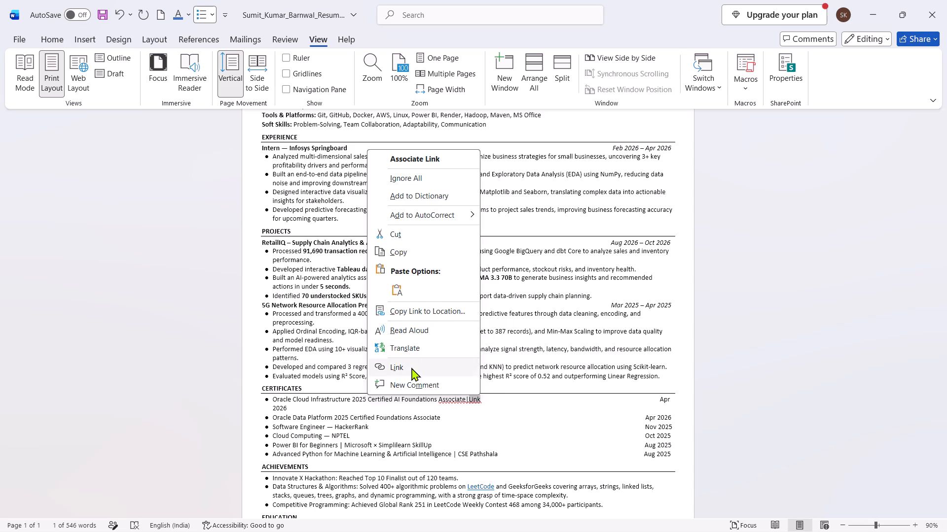
key("ctrl+v")
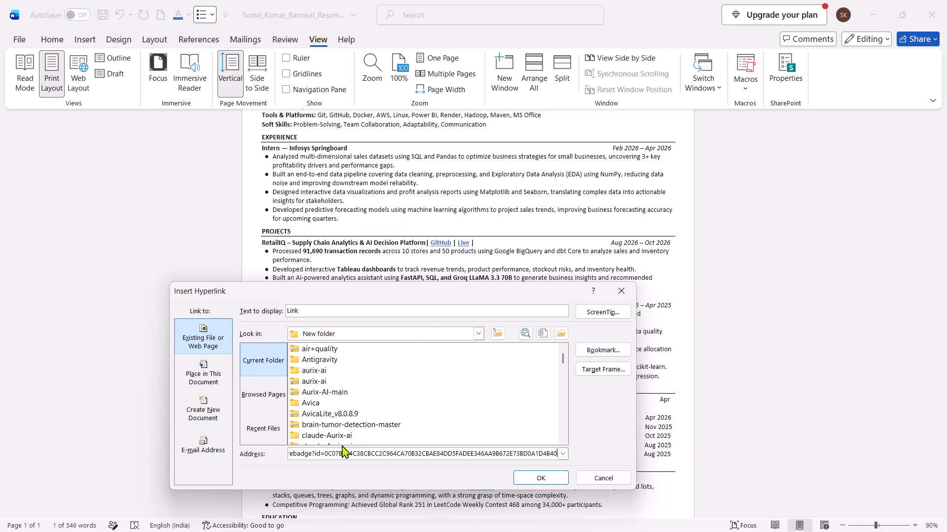
left_click(529, 478)
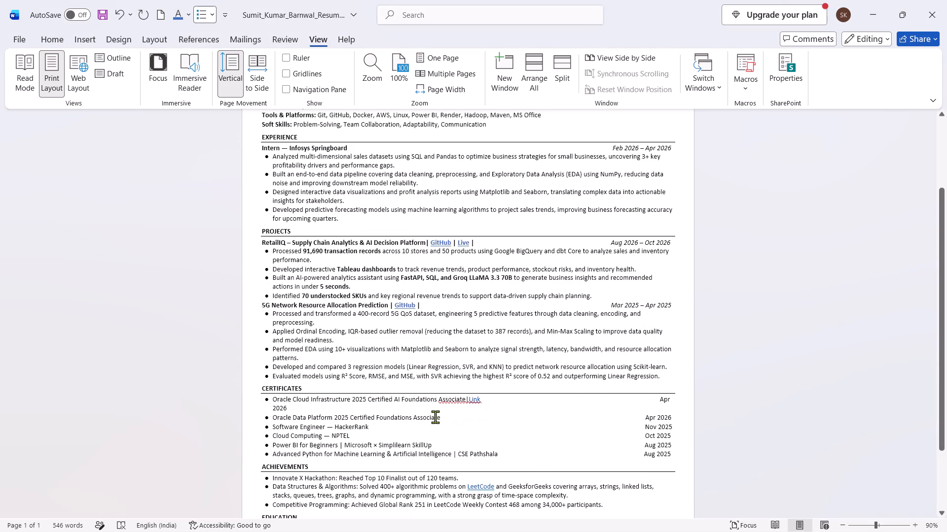
Trim the spaces between Link and Apr 2026 in the Oracle Cloud Infrastructure entry to fit one line with the date aligned.
key("Right")
key("Right")
key("Right")
key("Right")
key("Right")
key("BackSpace")
key("BackSpace")
key("BackSpace")
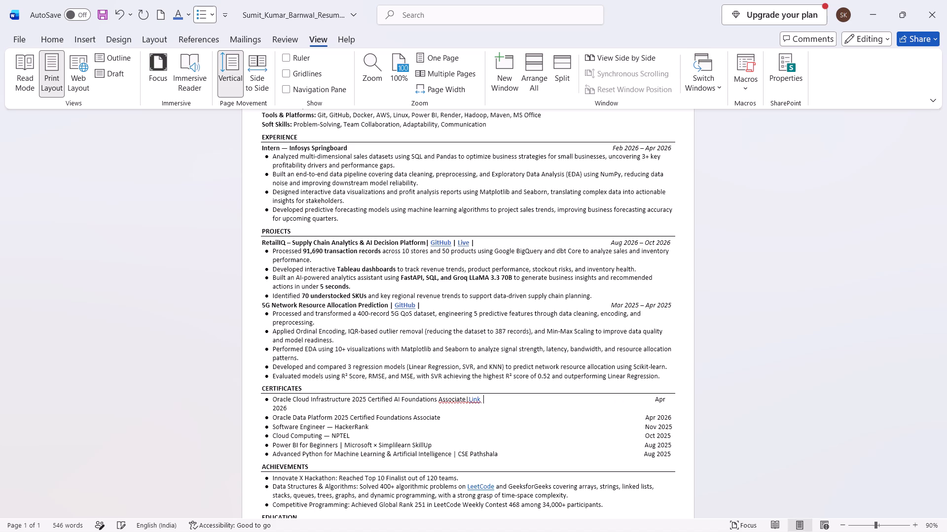
key("BackSpace")
key("BackSpace")
key("Right")
key("Right")
key("BackSpace")
key("BackSpace")
key("BackSpace")
key("Right")
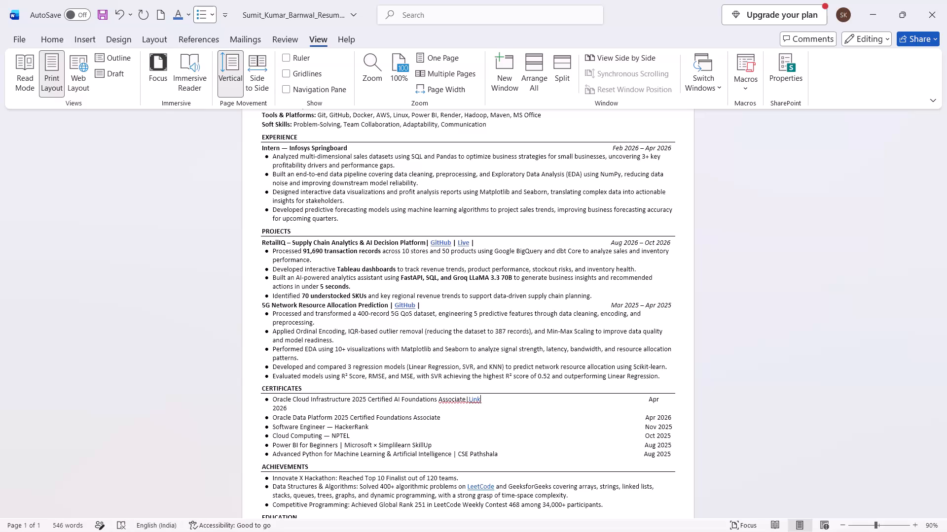
key("space")
key("Right")
key("Right")
key("Right")
key("Right")
key("Right")
key("BackSpace")
key("BackSpace")
key("BackSpace")
key("BackSpace")
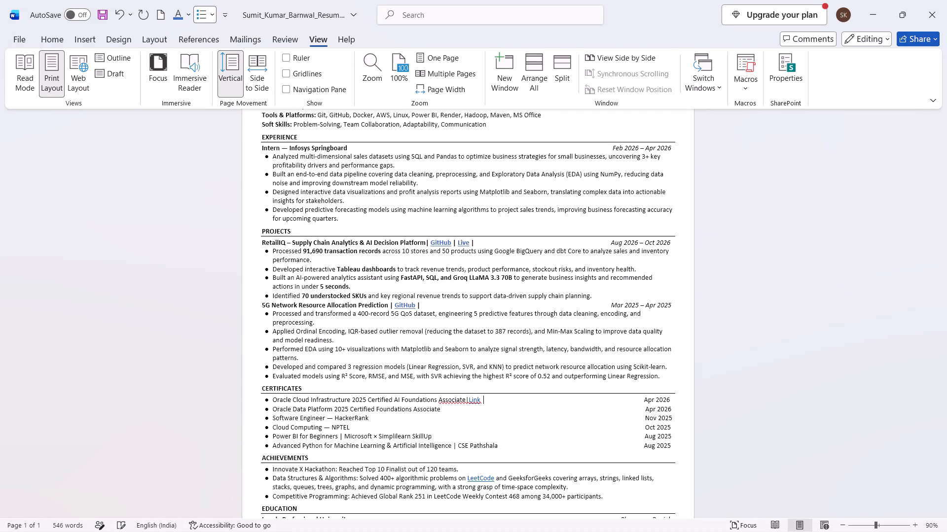
key("space")
Insert a space before the separator bar in the Oracle Cloud Infrastructure entry and remove one space after Link.
key("Down")
key("Left")
key("Left")
key("Left")
key("Left")
key("Left")
key("Left")
key("Left")
key("Left")
key("Left")
key("Left")
key("Left")
key("Left")
key("Up")
key("space")
key("Right")
key("Right")
key("Right")
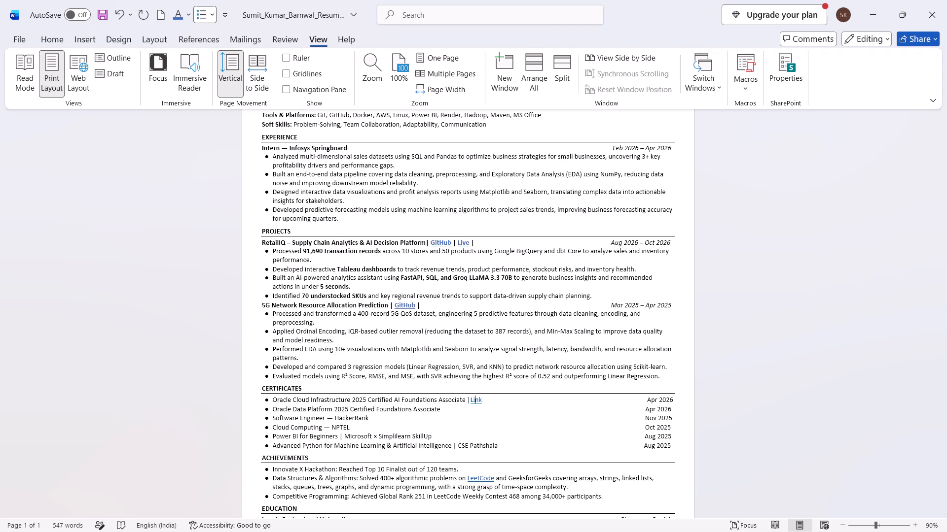
key("Right")
key("Right")
key("Right")
key("BackSpace")
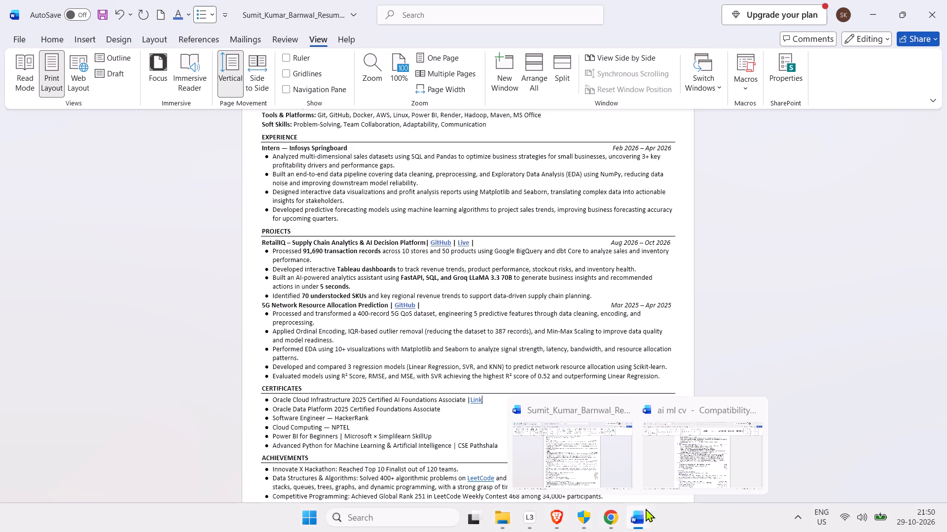
Switch to the ai ml cv document and copy the hyperlink address of the Oracle Data Platform certificate's Link.
left_click(691, 463)
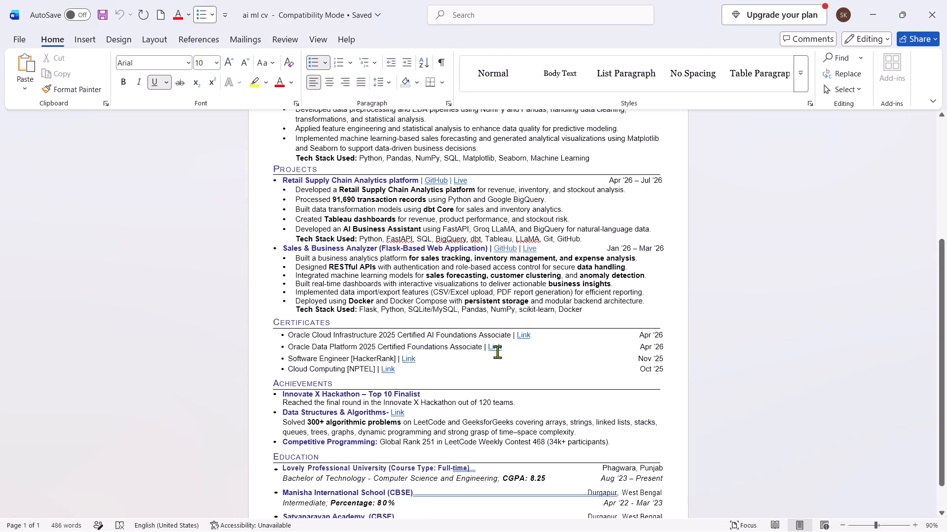
right_click(497, 351)
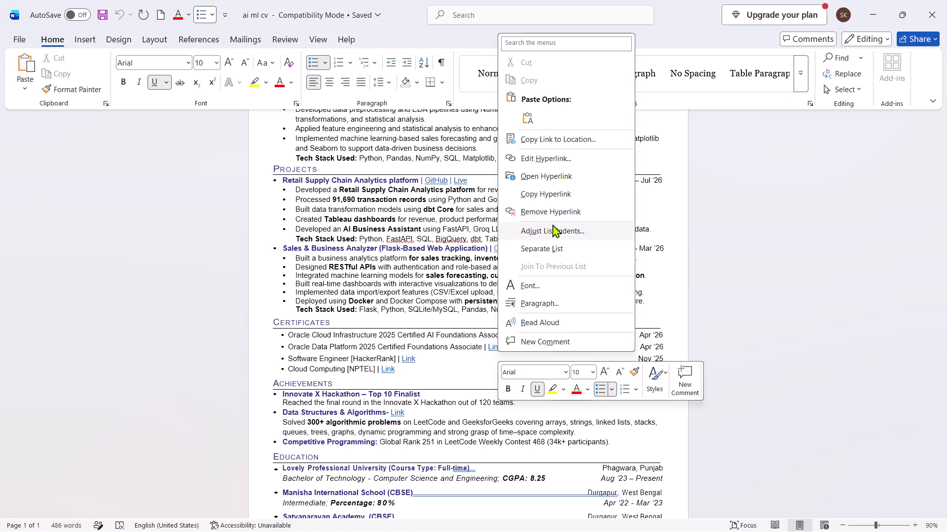
left_click(546, 151)
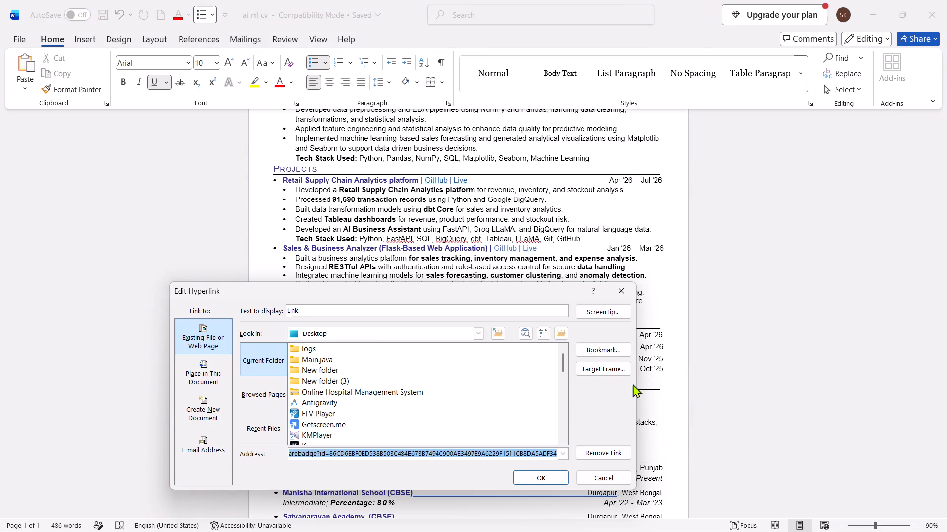
triple_click(534, 456)
key("ctrl+a")
key("ctrl+c")
left_click(542, 479)
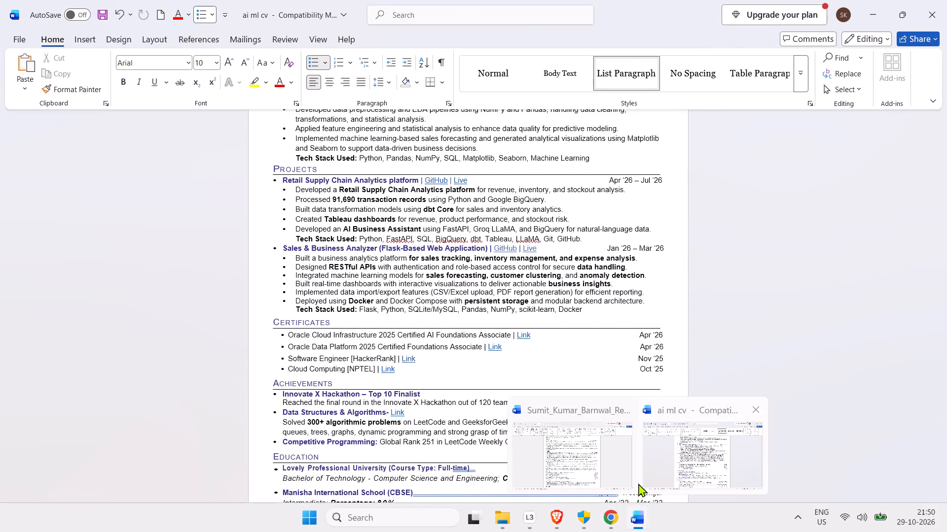
Return to the internship resume and place the insertion point directly after "Associate" in the Oracle Data Platform entry.
left_click(589, 471)
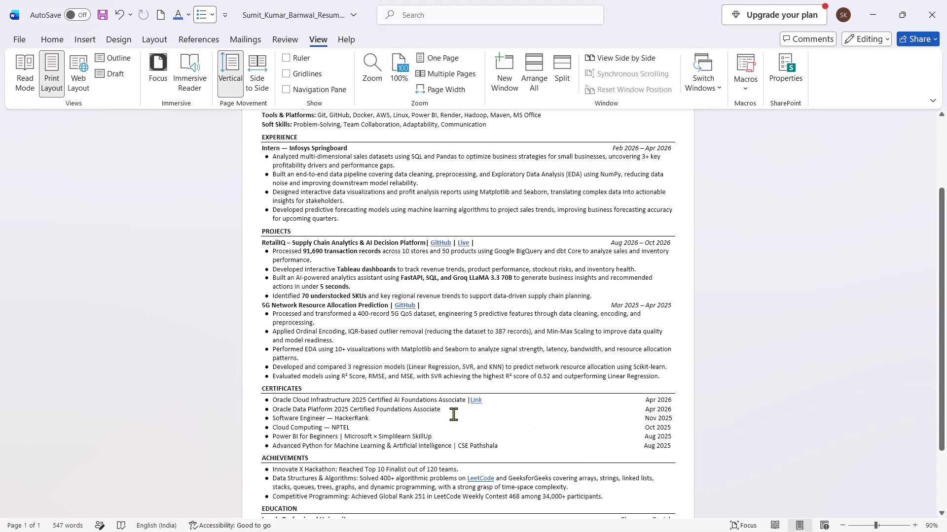
left_click(446, 407)
key("Left")
key("Left")
key("Left")
key("Left")
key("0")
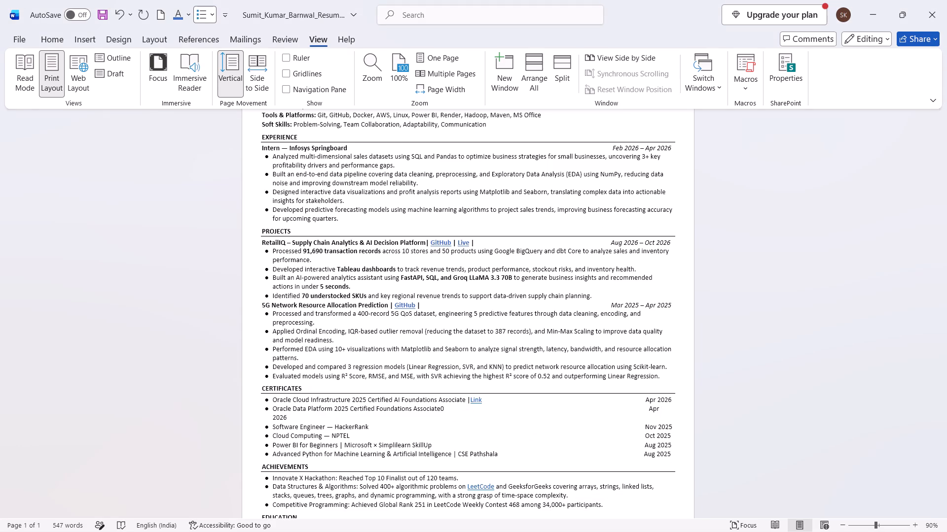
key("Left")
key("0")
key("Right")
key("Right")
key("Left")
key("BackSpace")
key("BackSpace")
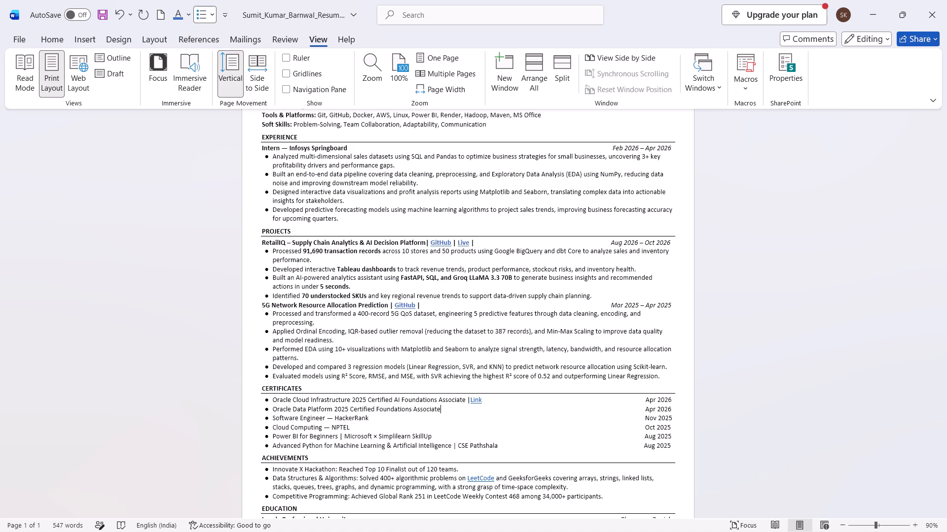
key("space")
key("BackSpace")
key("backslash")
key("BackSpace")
Add a space, a separator bar and "Link" after the Oracle Data Platform 2025 Certified Foundations Associate entry.
key("shift+bar")
key("Left")
key("space")
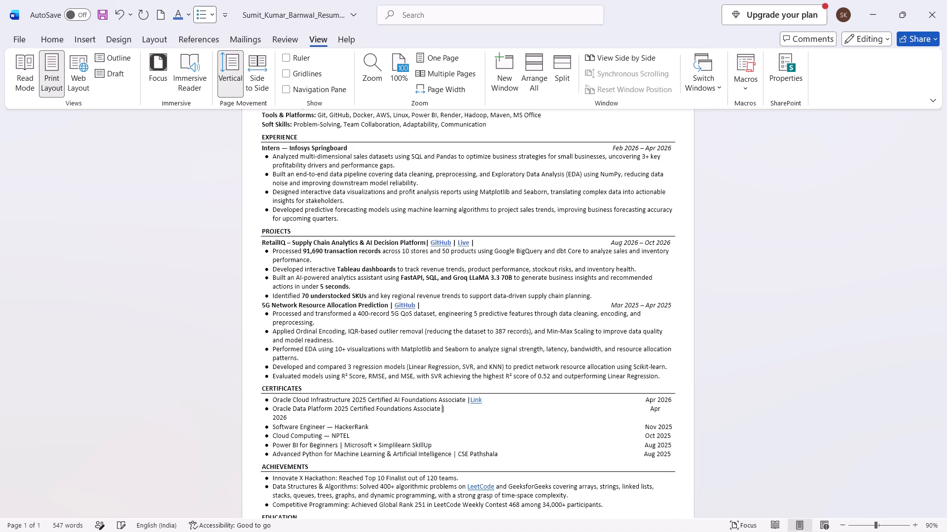
key("Right")
type("Link")
Turn the word "Link" in the Oracle Data Platform entry into a hyperlink with the copied certificate address.
left_click_drag(466, 411, 451, 413)
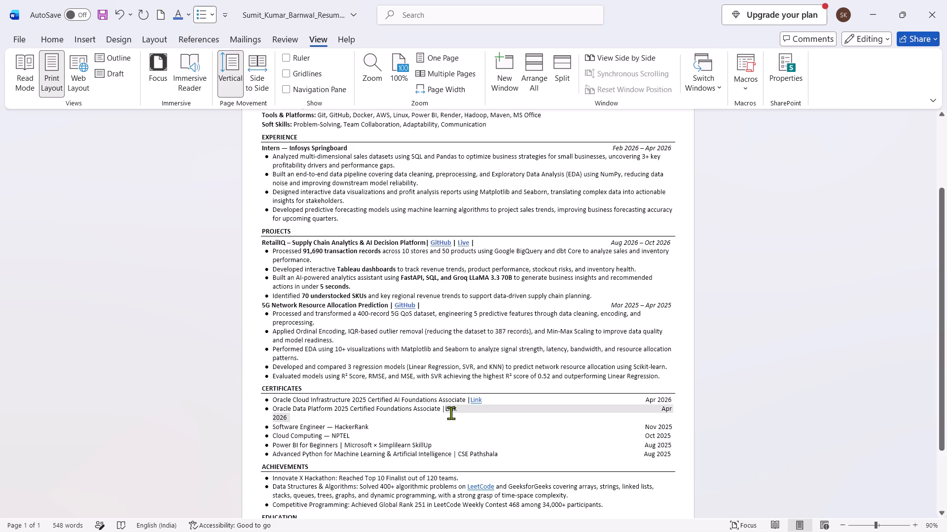
left_click_drag(451, 413, 444, 410)
left_click(459, 408)
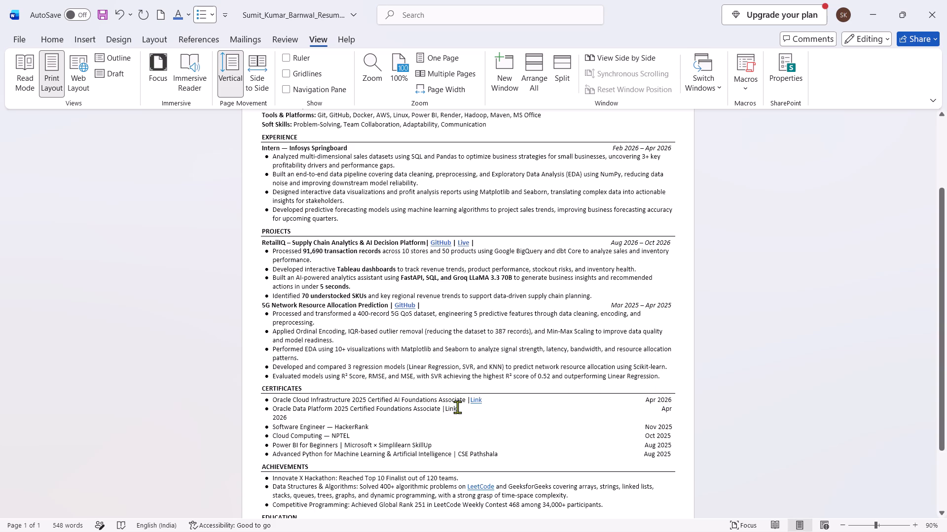
left_click_drag(457, 407, 446, 408)
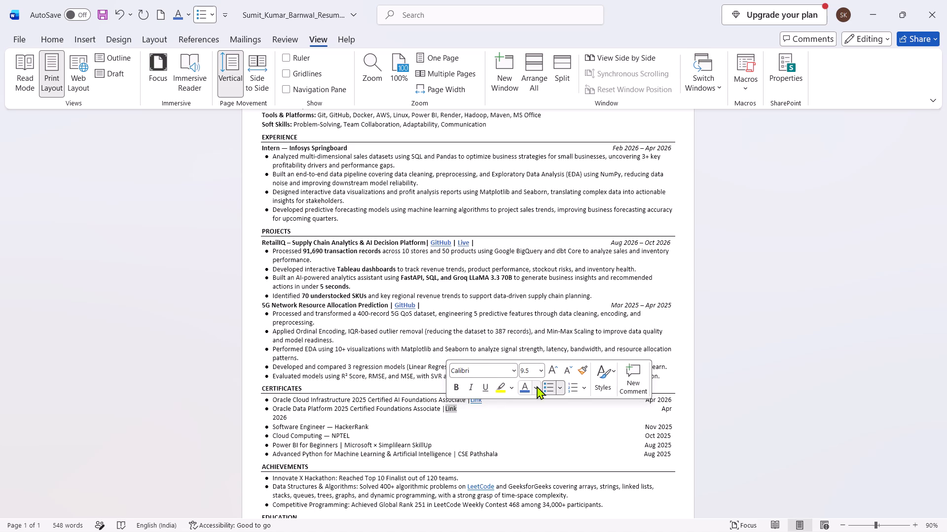
right_click(448, 406)
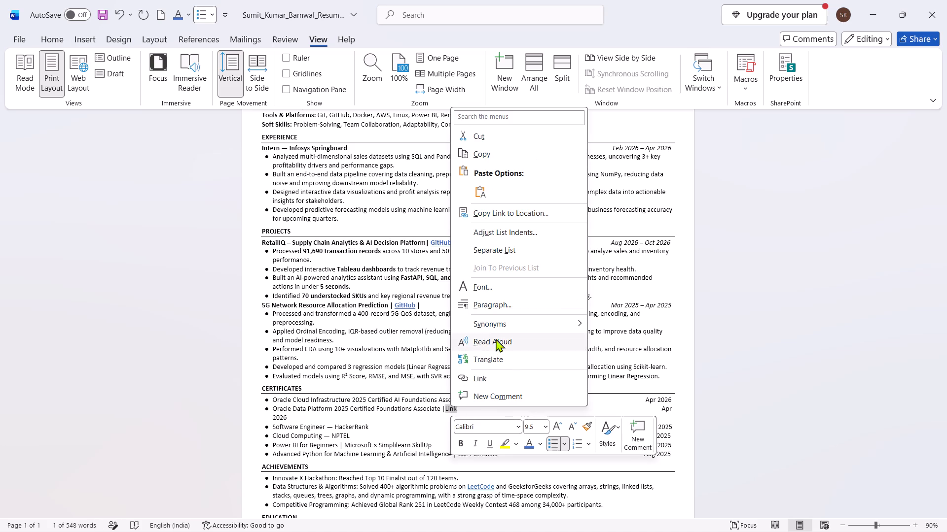
left_click(487, 381)
left_click(386, 459)
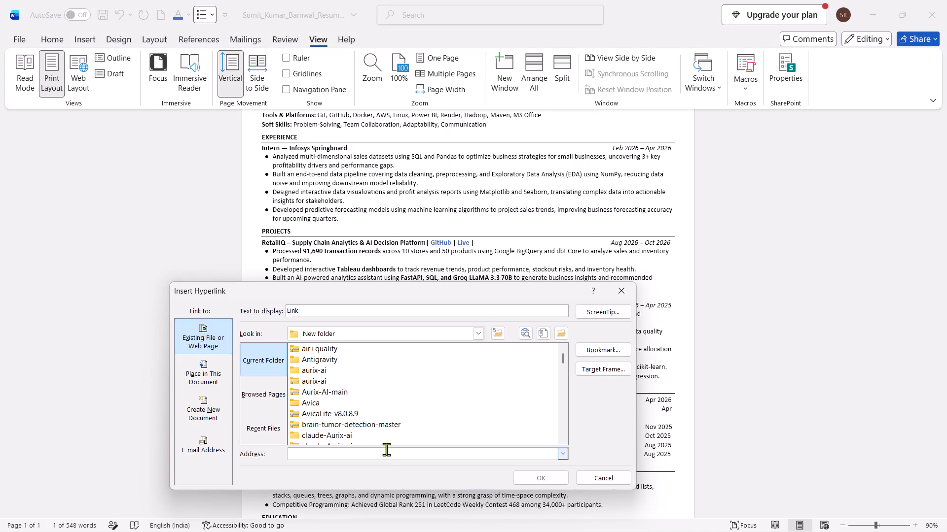
key("ctrl+v")
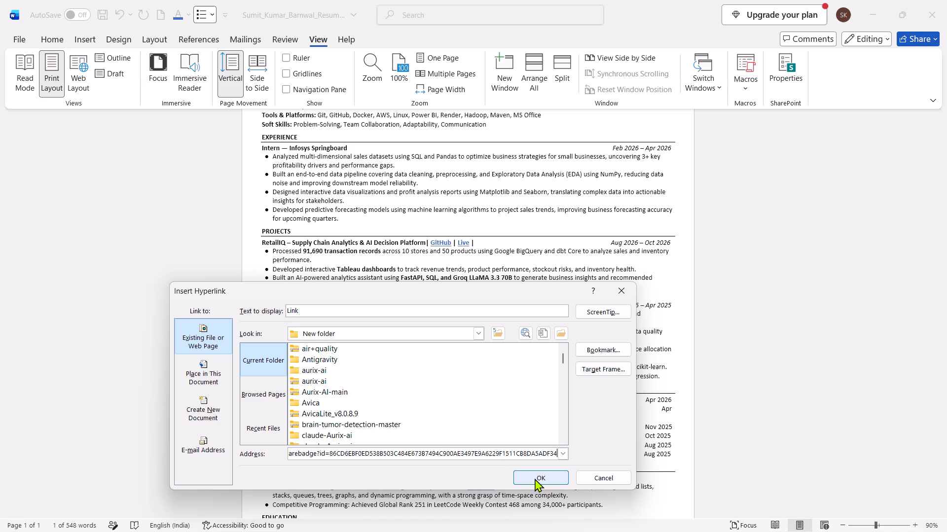
left_click(535, 478)
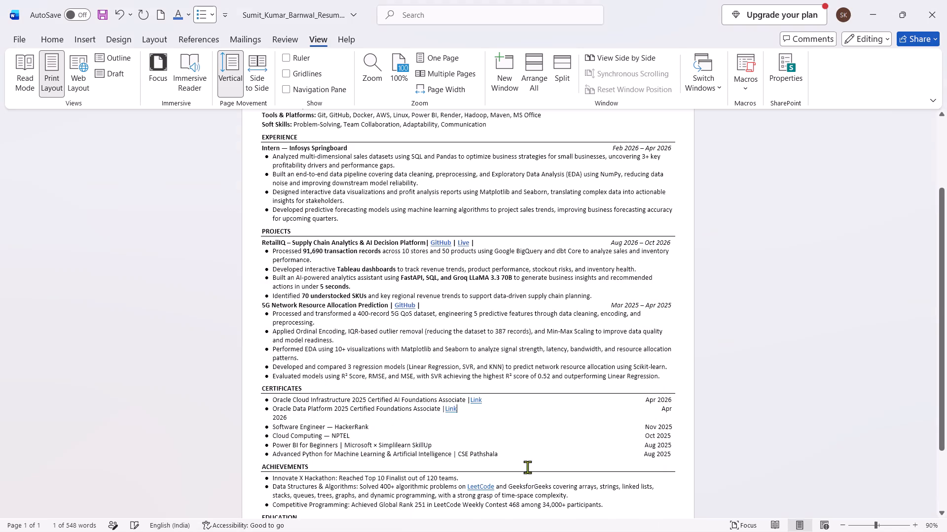
Trim the spaces between Link and Apr 2026 in the Oracle Data Platform entry to fit one line with the date aligned.
left_click(660, 410)
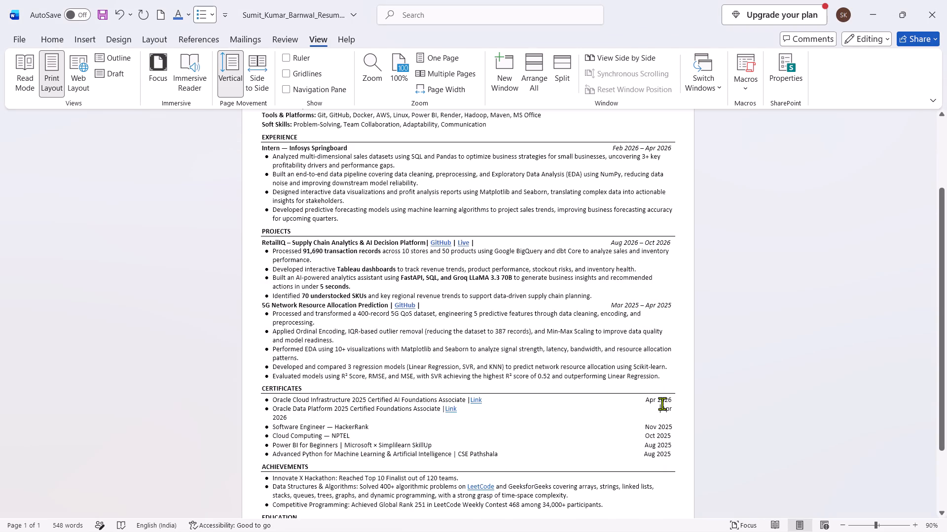
key("BackSpace")
key("BackSpace")
key("BackSpace")
key("BackSpace")
key("BackSpace")
key("BackSpace")
key("BackSpace")
key("BackSpace")
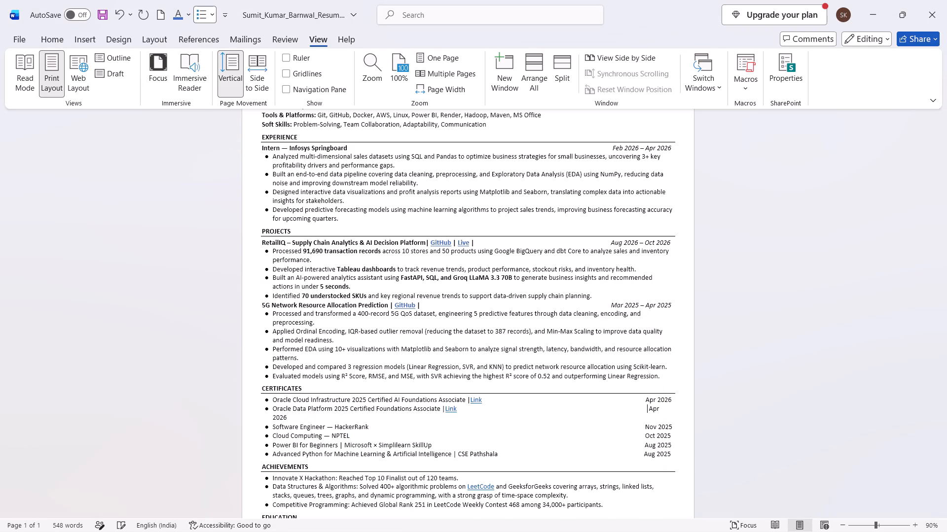
key("BackSpace")
key("BackSpace")
key("BackSpace")
key("space")
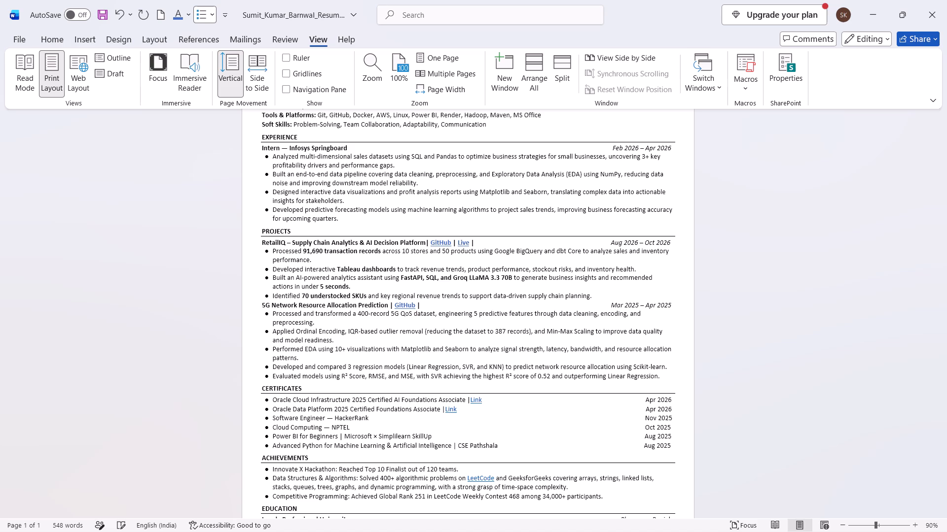
In the ai ml cv document, copy the hyperlink address of the Software Engineer [HackerRank] certificate's Link and close the hyperlink settings.
left_click(383, 423)
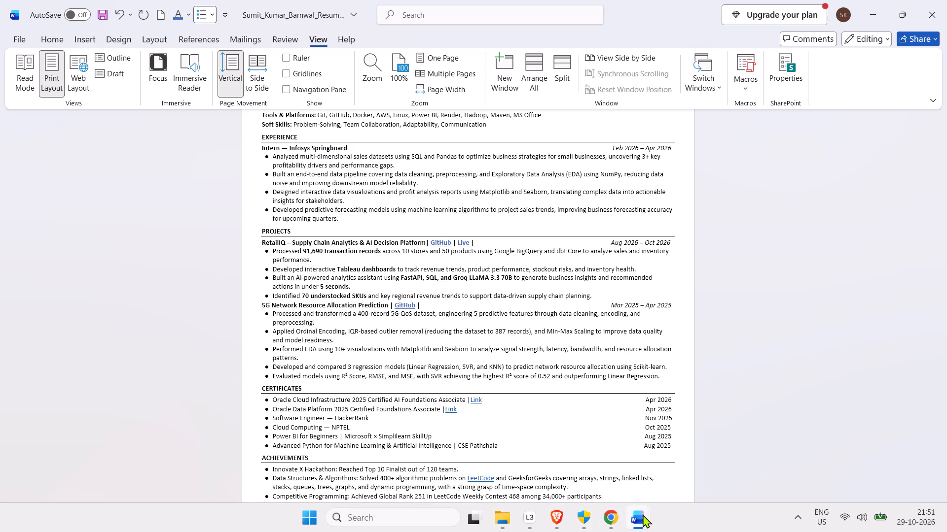
left_click(674, 473)
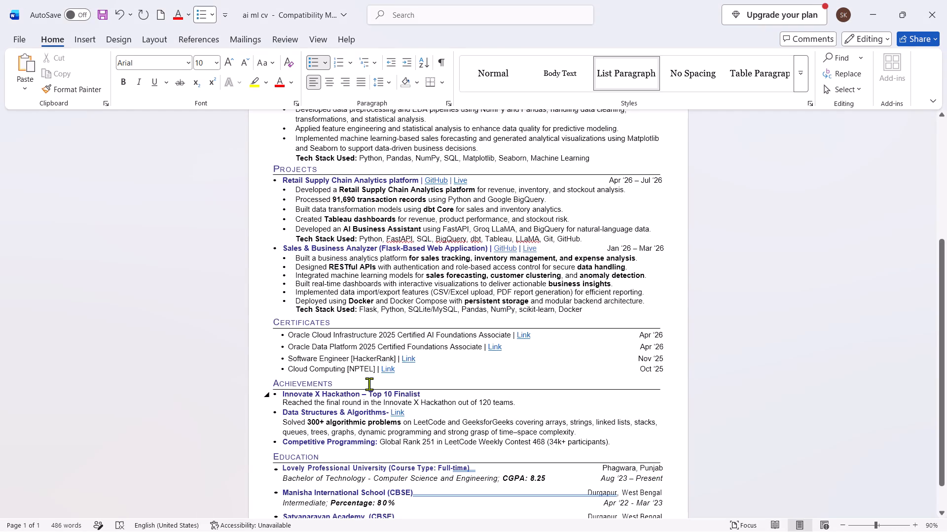
right_click(406, 361)
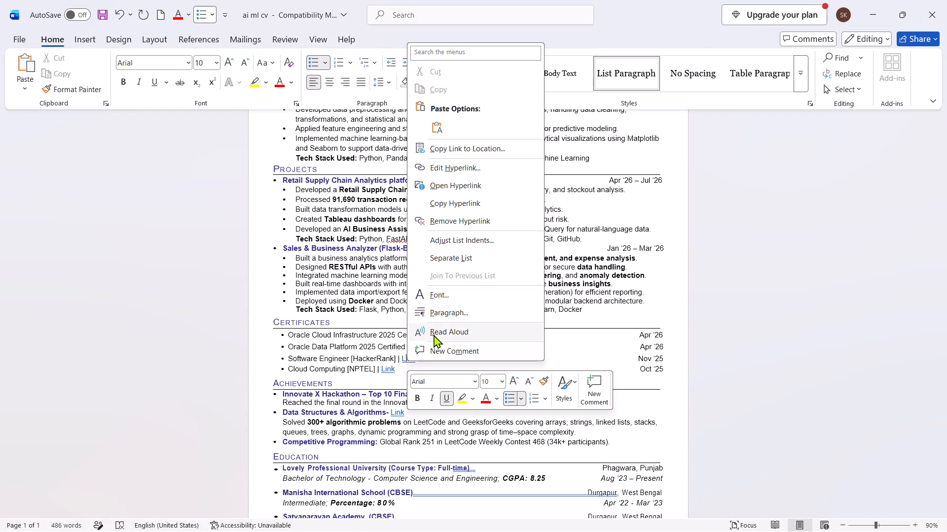
left_click(458, 164)
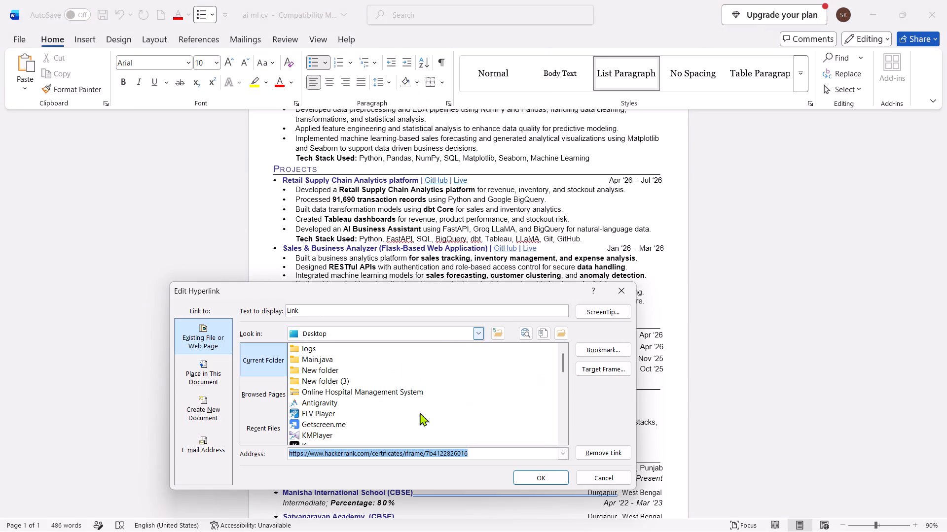
triple_click(511, 454)
key("ctrl+c")
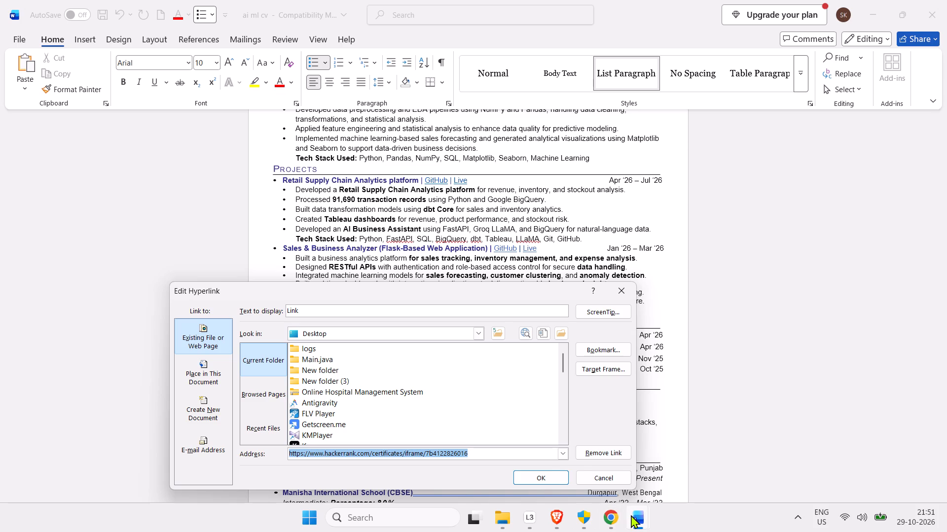
left_click(666, 464)
left_click(601, 469)
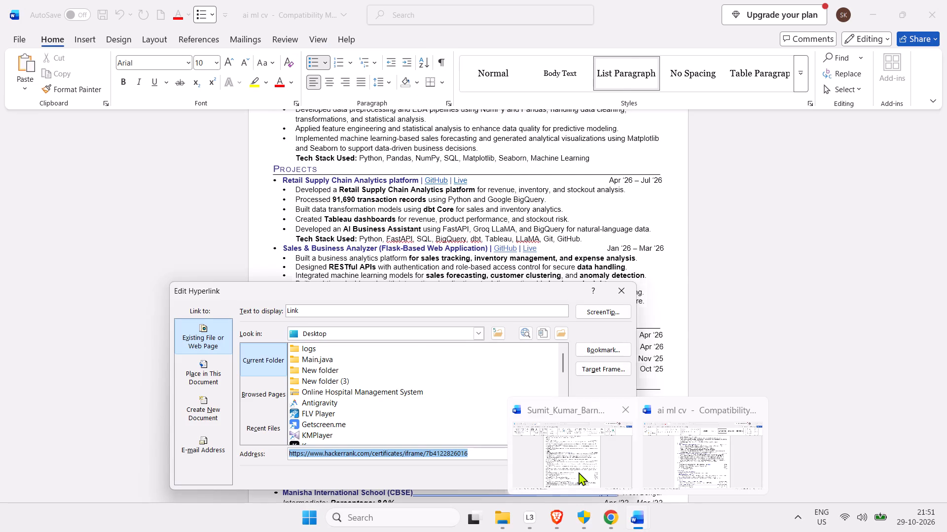
left_click(579, 472)
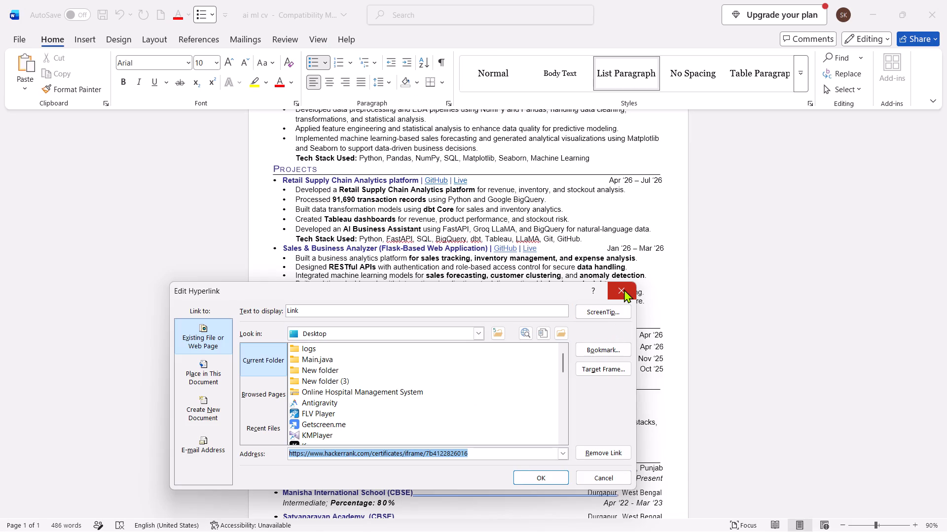
left_click(559, 480)
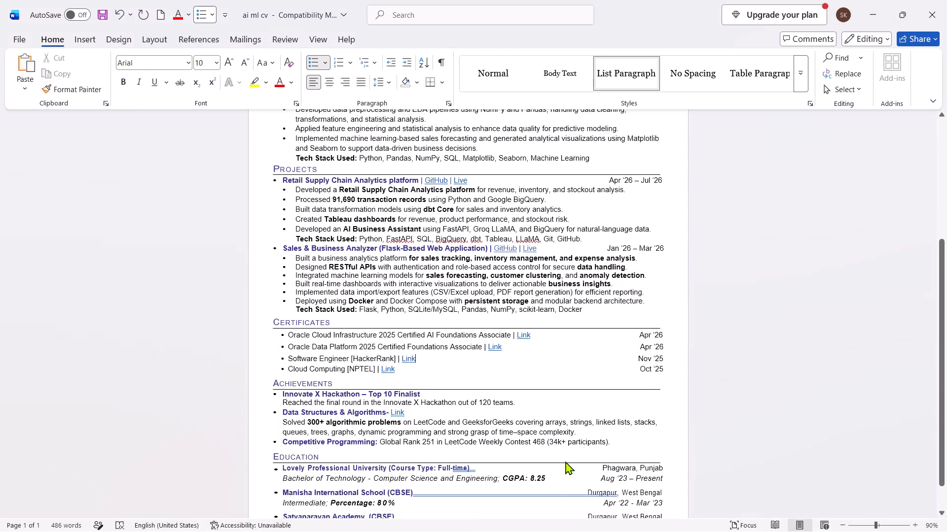
left_click(690, 461)
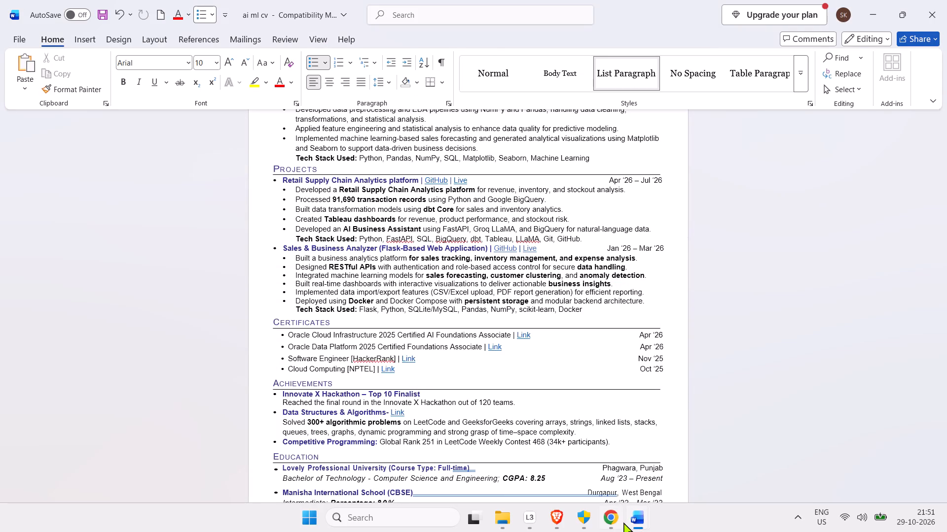
Back in the resume, add a space, a separator bar and "Link" after the Software Engineer — HackerRank entry.
left_click(584, 468)
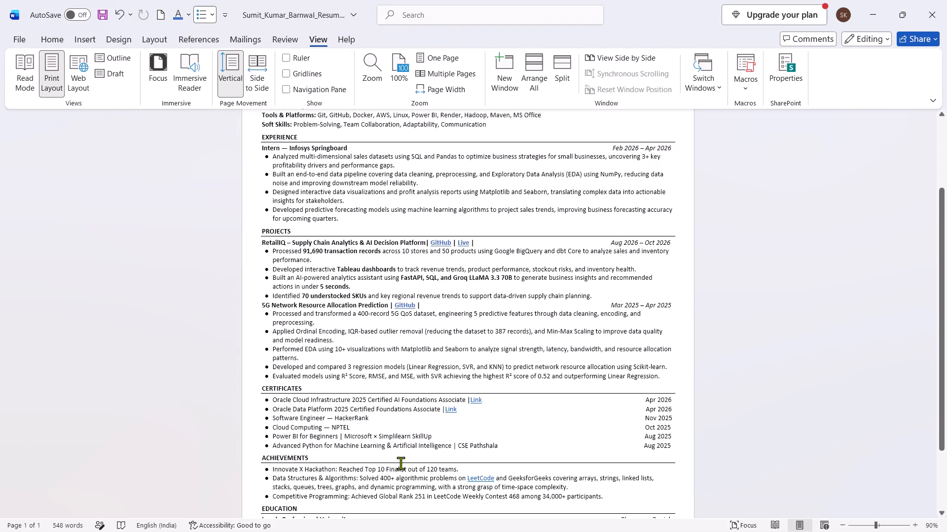
left_click(367, 418)
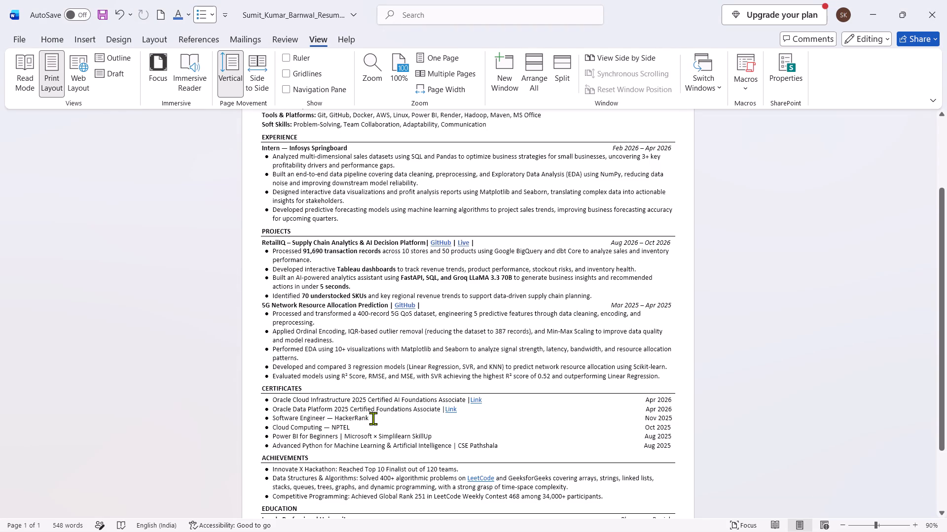
key("space")
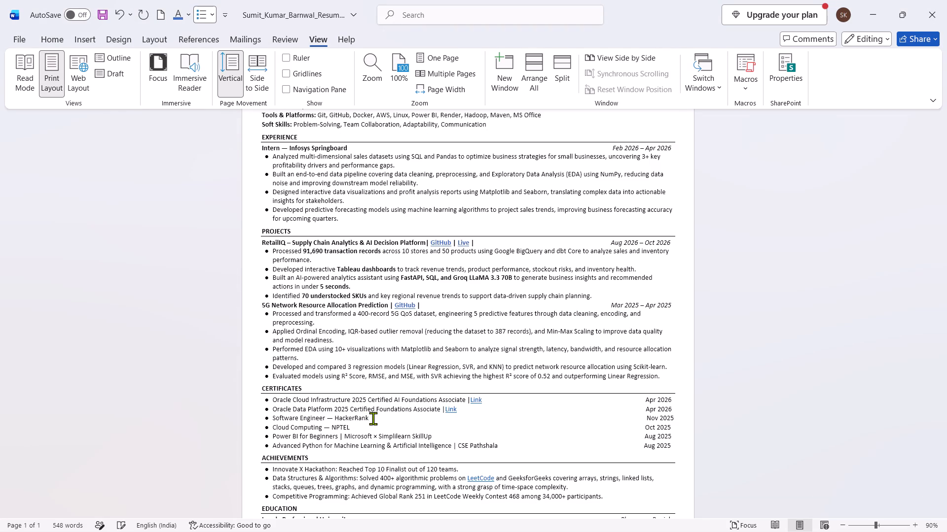
key("shift+bar")
type("lin")
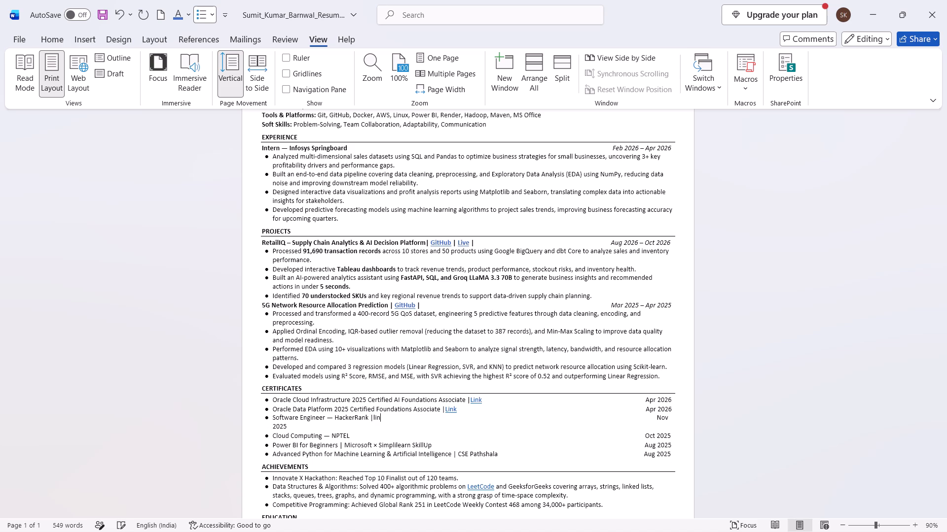
key("BackSpace")
key("BackSpace")
key("BackSpace")
type("Link")
Turn the word "Link" in the Software Engineer — HackerRank entry into a hyperlink with the copied certificate address.
key("ctrl+shift+Left")
key("ctrl+shift+Left")
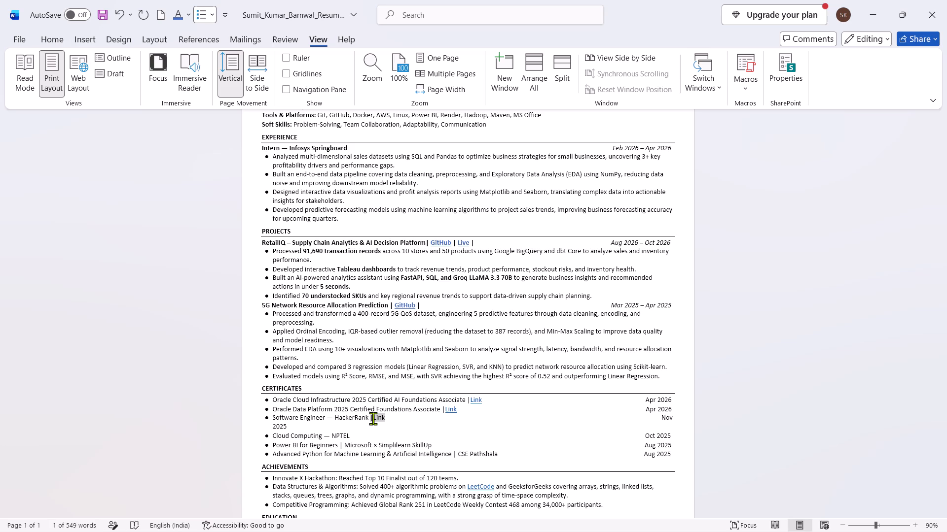
key("ctrl+shift+Right")
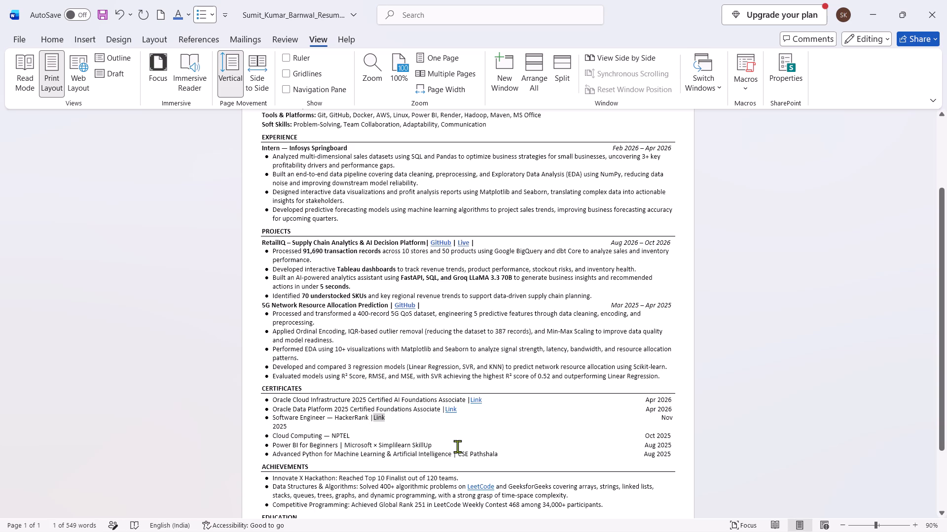
right_click(379, 418)
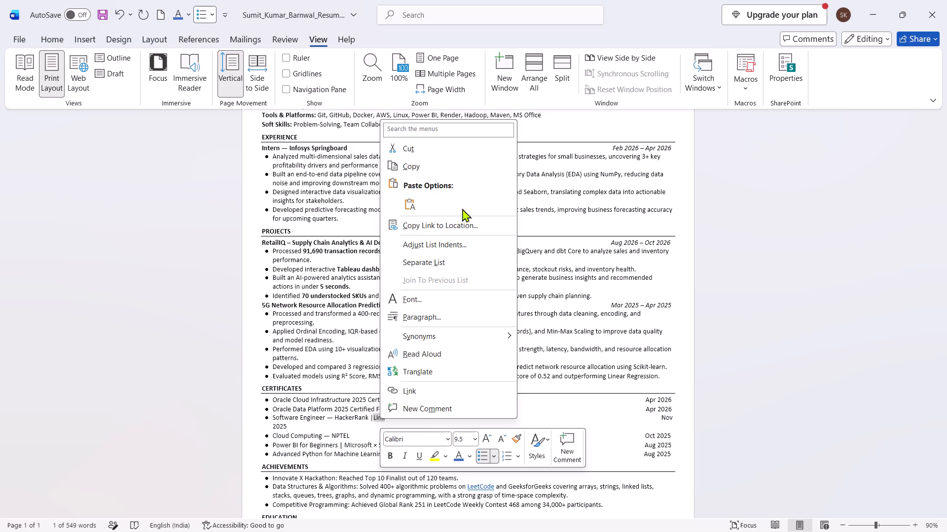
left_click(423, 392)
left_click(313, 454)
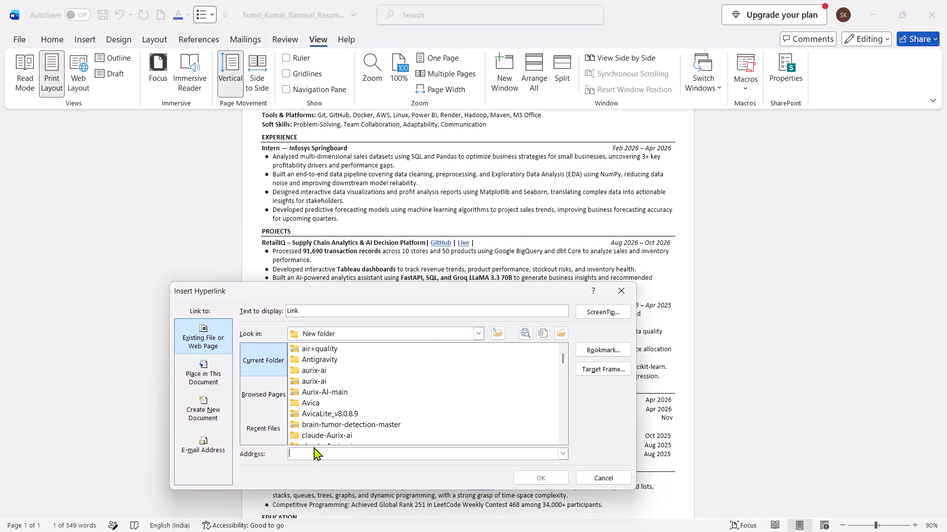
key("ctrl+v")
left_click(529, 473)
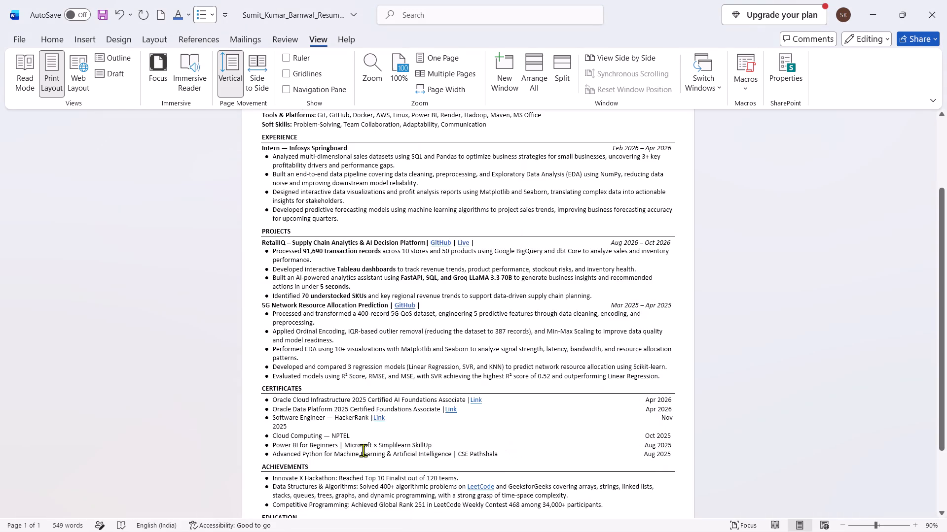
Trim the spaces before Nov 2025 in the HackerRank entry so it fits one line with the date aligned.
left_click(663, 417)
key("BackSpace")
key("BackSpace")
key("BackSpace")
key("BackSpace")
key("BackSpace")
key("BackSpace")
key("BackSpace")
key("BackSpace")
key("BackSpace")
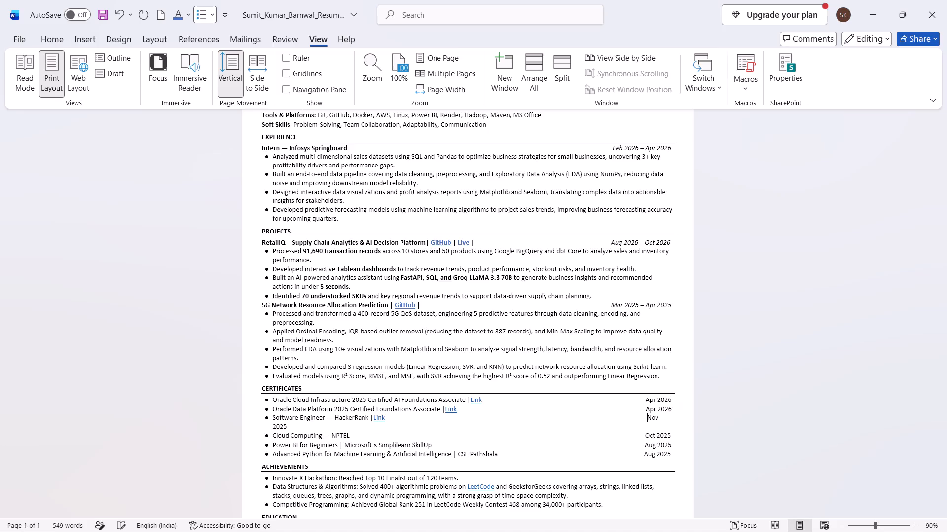
key("BackSpace")
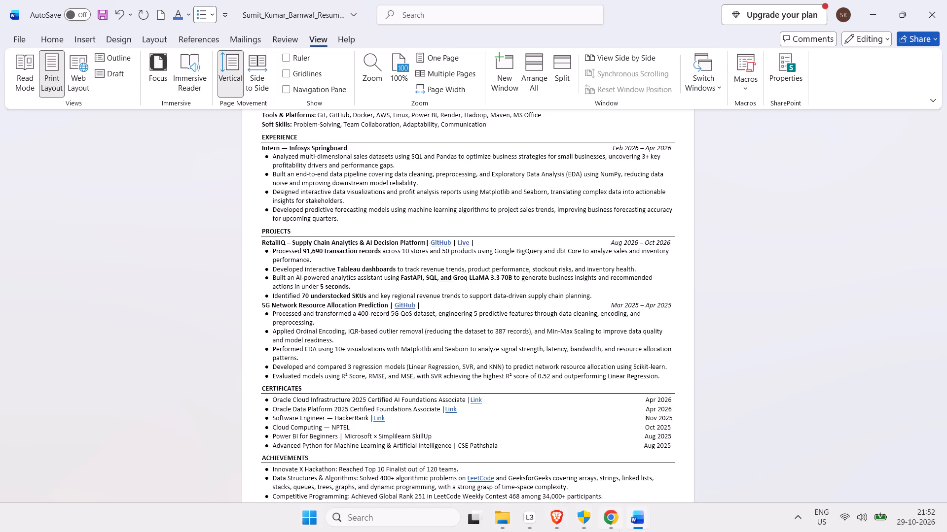
Add a space, a separator bar and "Link" after the Cloud Computing — NPTEL entry, and select the new word.
scroll(422, 398, "up", 3)
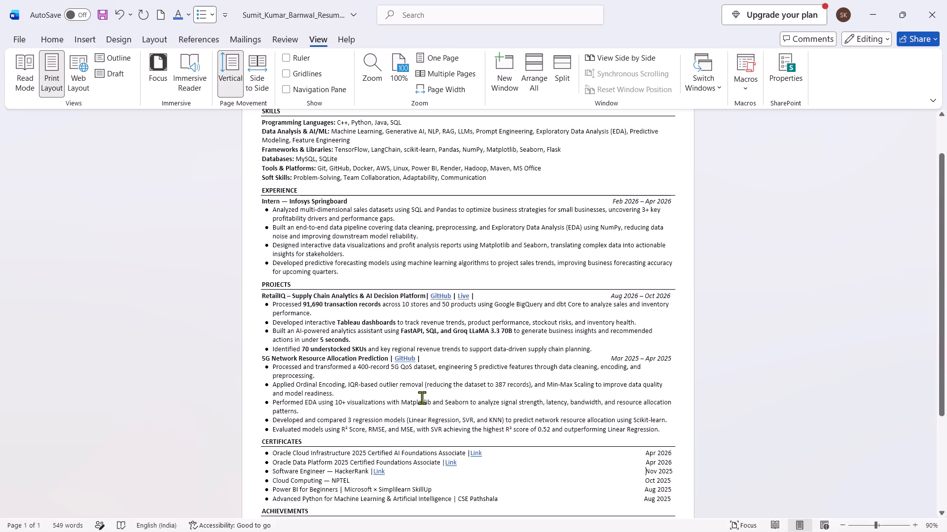
scroll(401, 395, "up", 3)
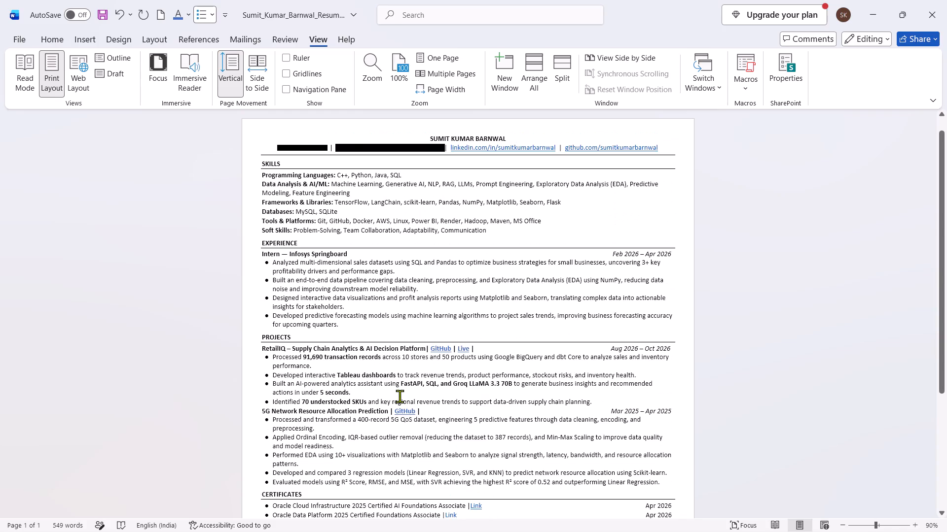
scroll(369, 400, "down", 9)
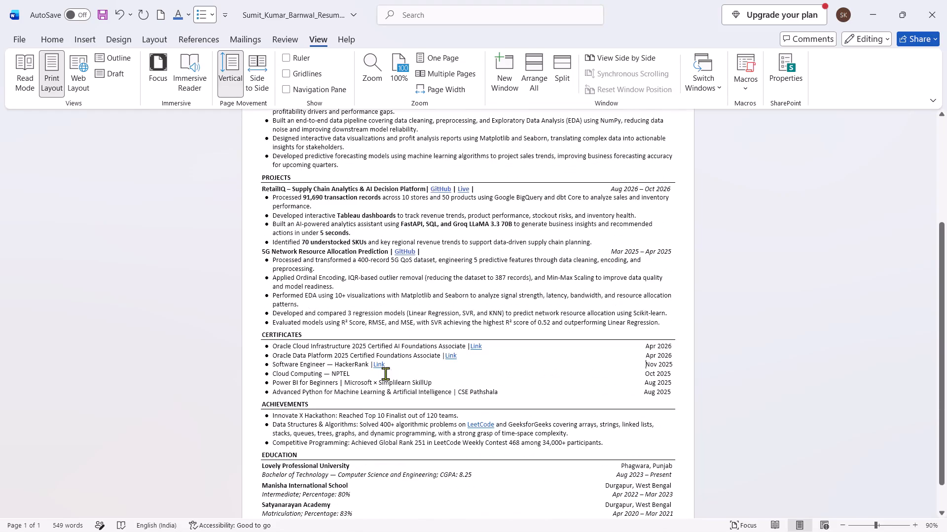
left_click(355, 372)
key("Left")
key("Left")
key("Left")
key("space")
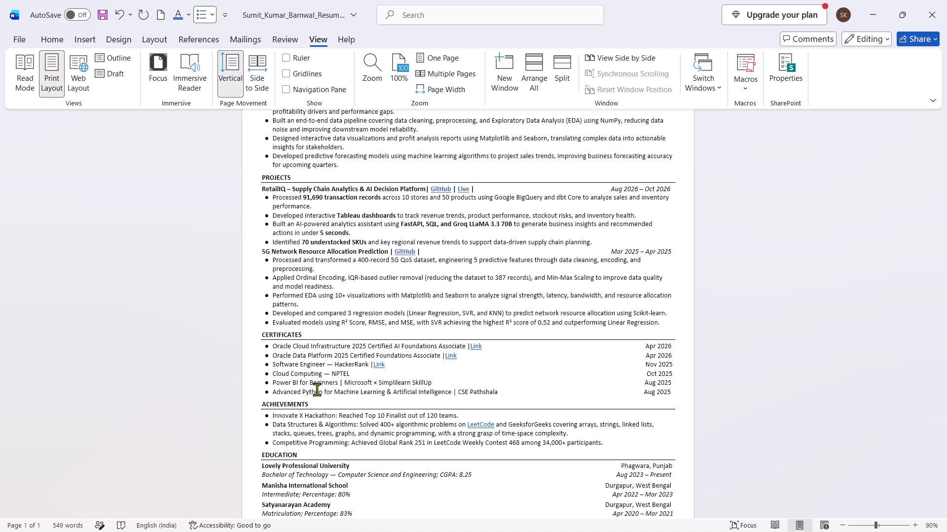
key("shift+bar")
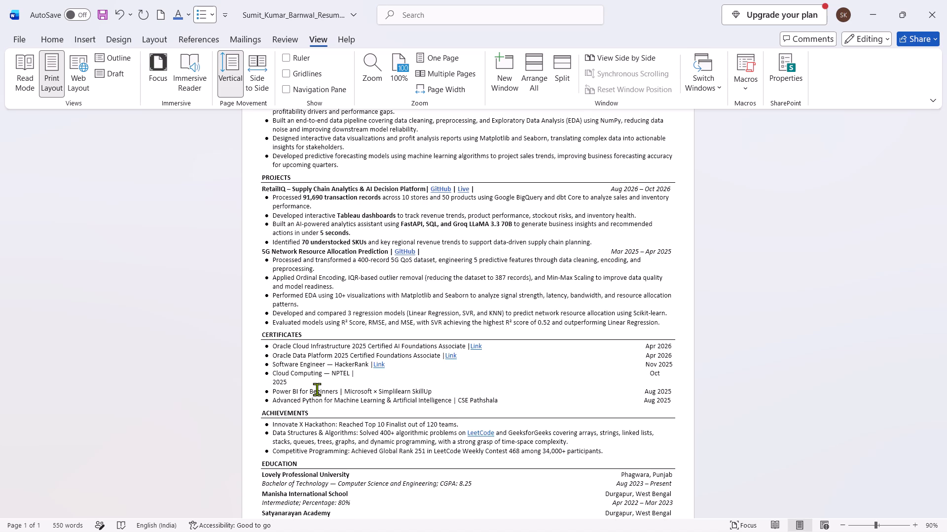
type("Link")
key("ctrl+shift+Left")
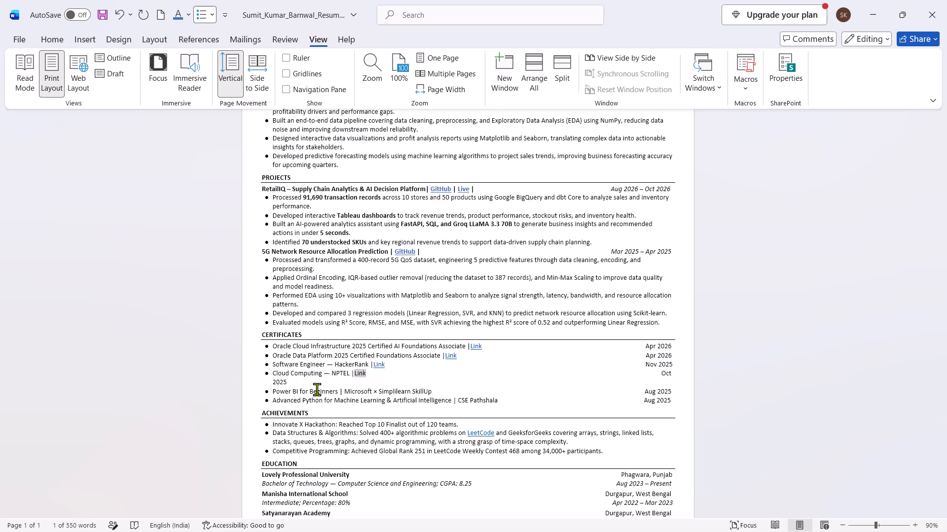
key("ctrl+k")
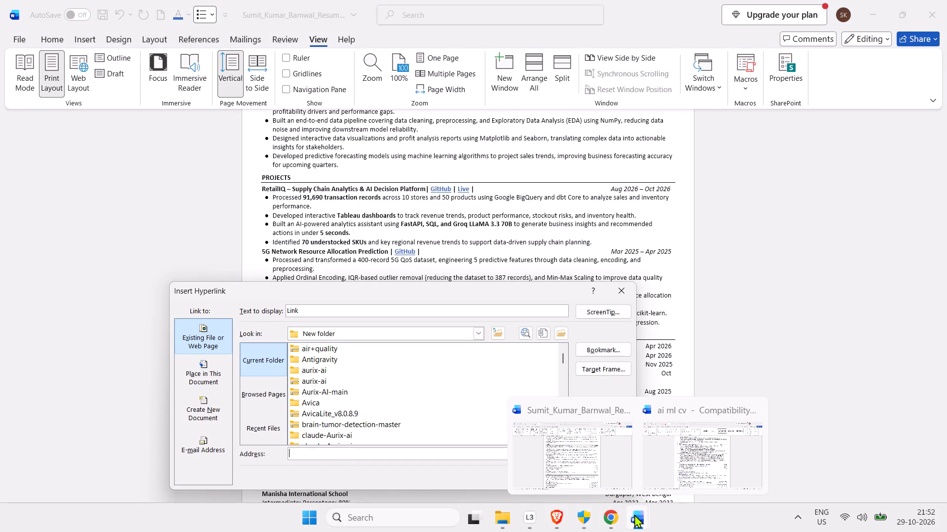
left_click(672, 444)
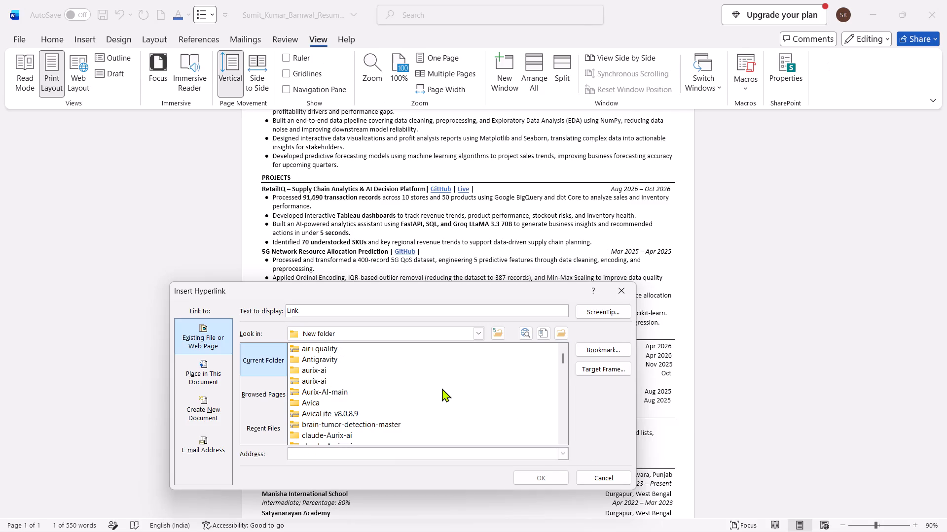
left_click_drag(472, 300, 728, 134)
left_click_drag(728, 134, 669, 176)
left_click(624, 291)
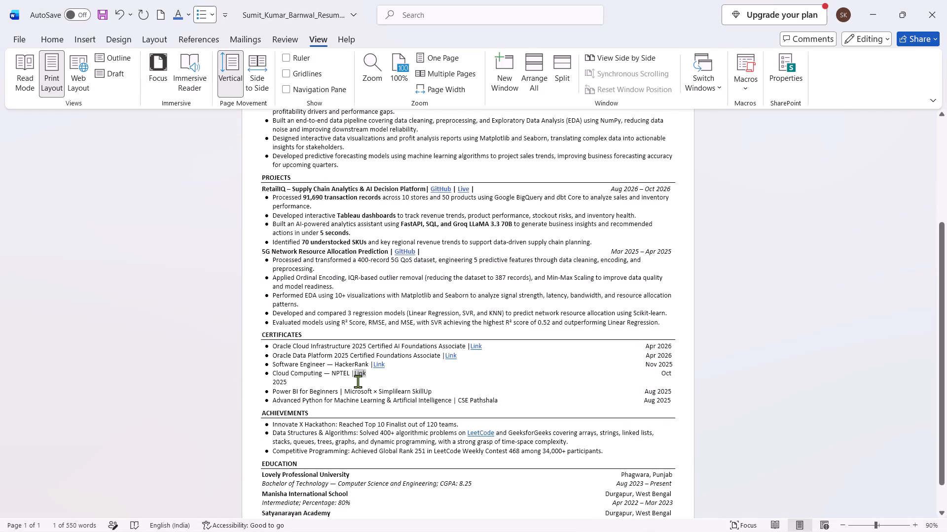
In the ai ml cv document, copy the hyperlink address of the Cloud Computing [NPTEL] certificate's Link and close the hyperlink settings.
left_click(593, 477)
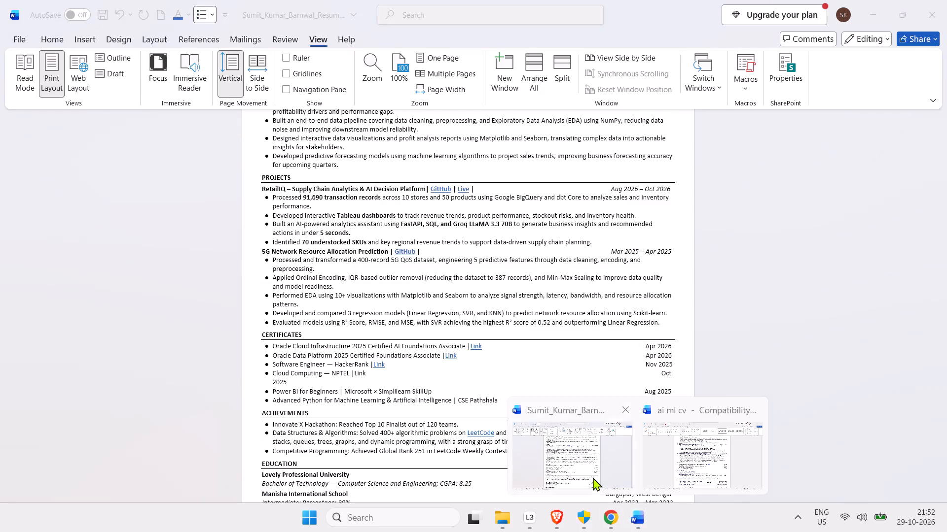
left_click(697, 470)
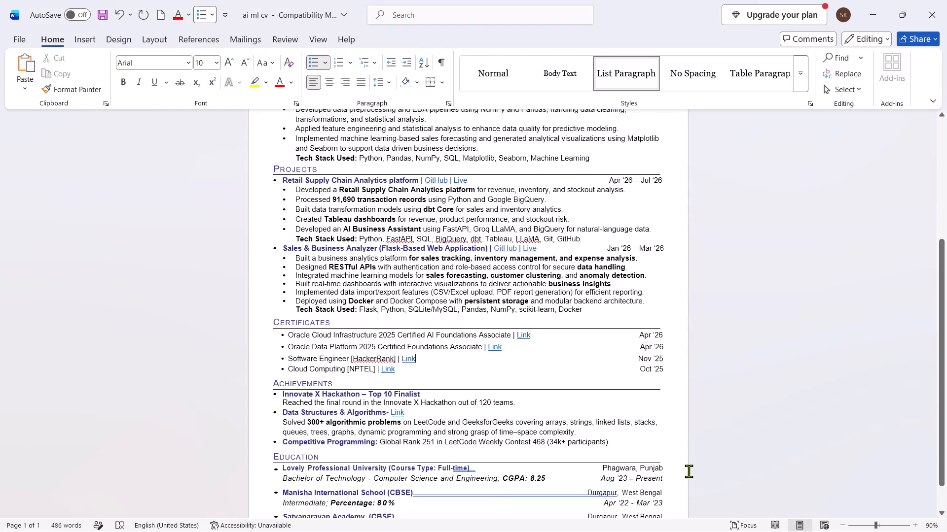
right_click(388, 368)
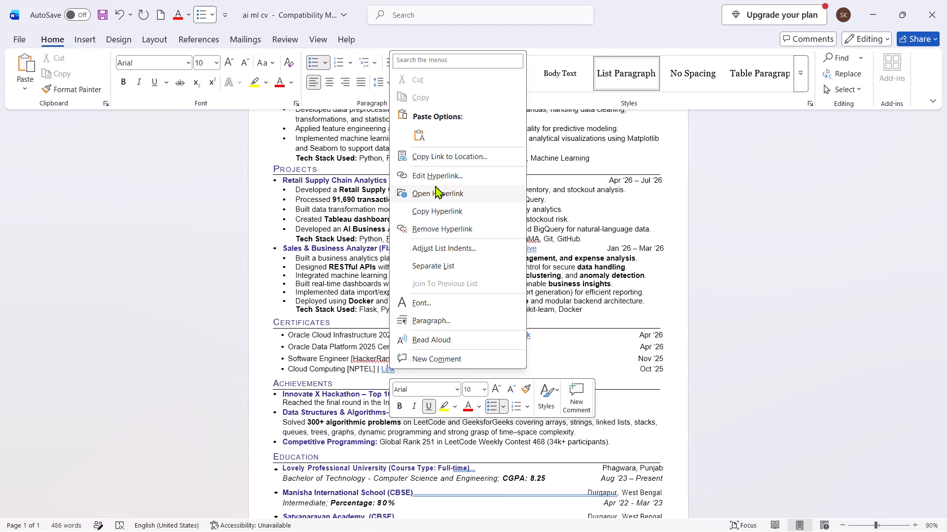
left_click(436, 180)
key("ctrl+a")
key("ctrl+c")
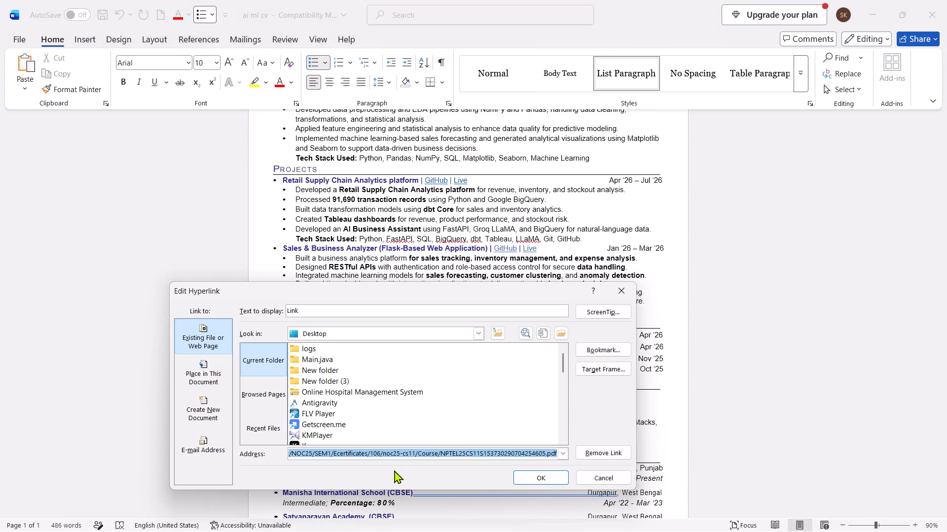
left_click(525, 471)
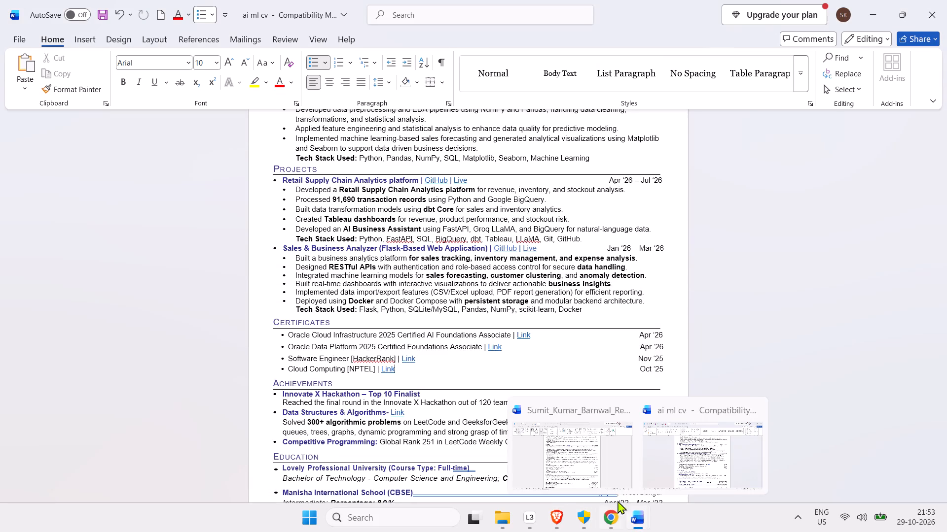
Back in the resume, turn the word "Link" in the Cloud Computing — NPTEL entry into a hyperlink with the copied certificate address.
left_click(603, 468)
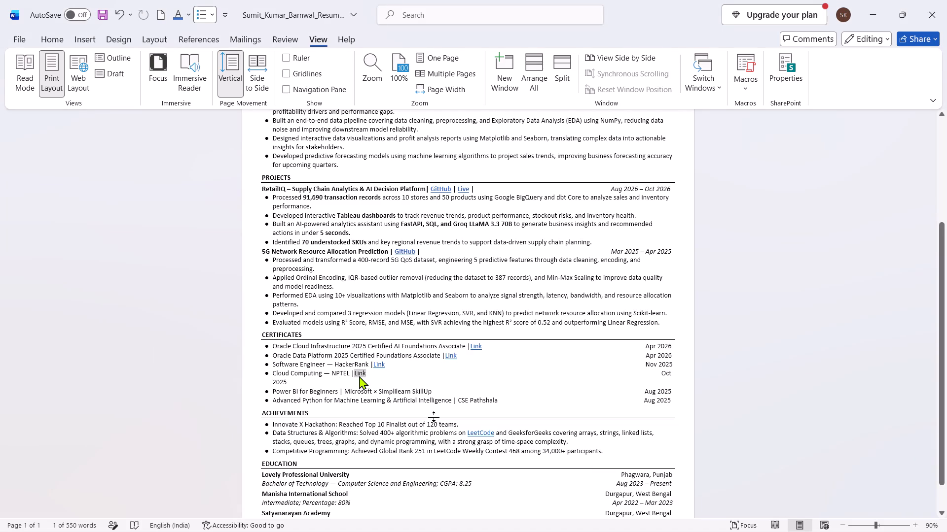
right_click(360, 373)
left_click(360, 373)
key("ctrl+k")
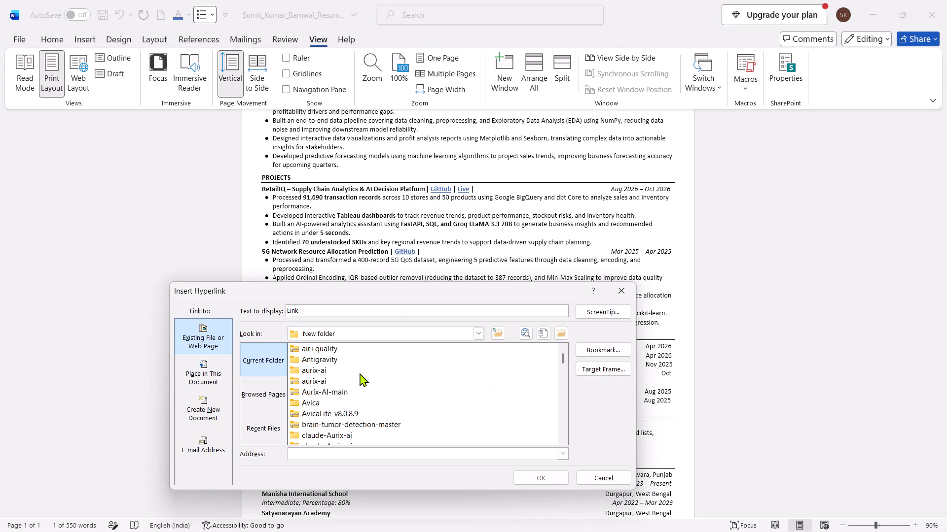
left_click(386, 453)
key("ctrl+v")
left_click(542, 473)
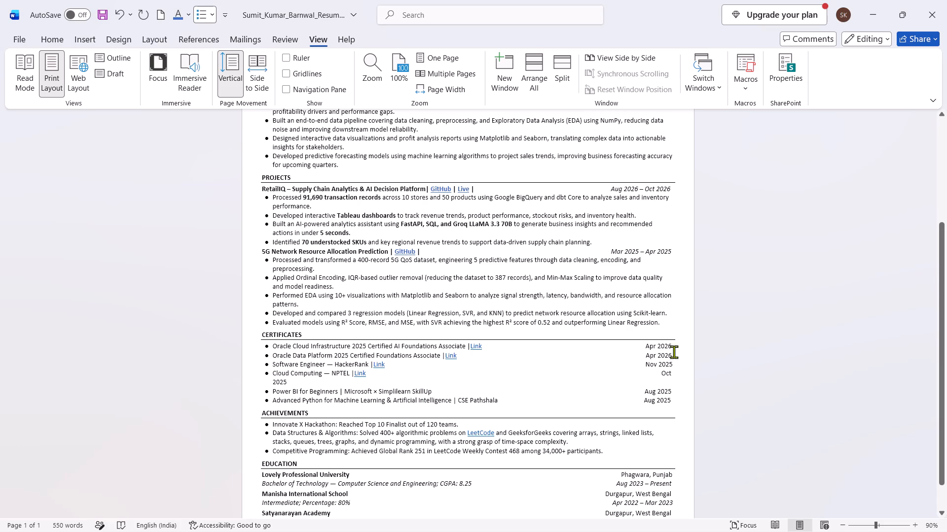
Trim the spaces before Oct 2025 in the Cloud Computing — NPTEL entry so it fits one line with the date aligned.
left_click(661, 376)
key("BackSpace")
key("BackSpace")
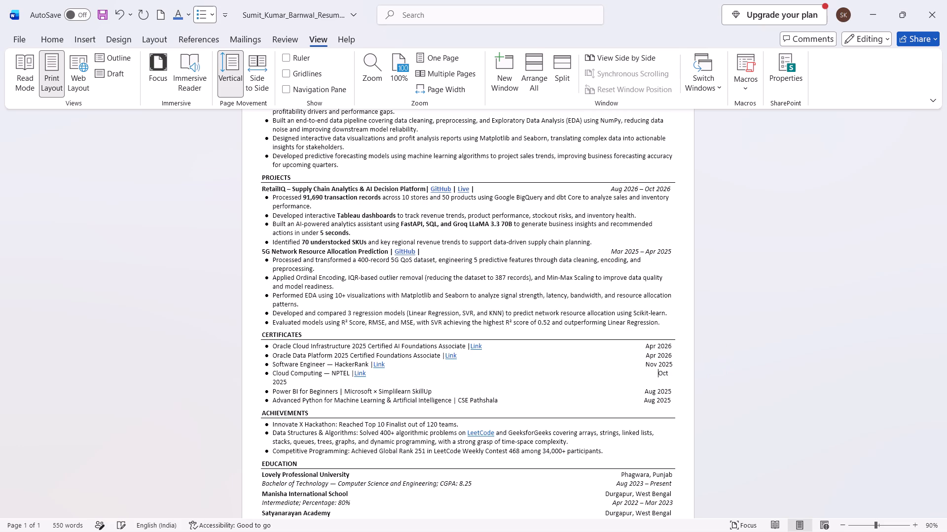
key("BackSpace")
key("BackSpace")
key("BackSpace")
key("BackSpace")
key("BackSpace")
key("BackSpace")
key("BackSpace")
key("BackSpace")
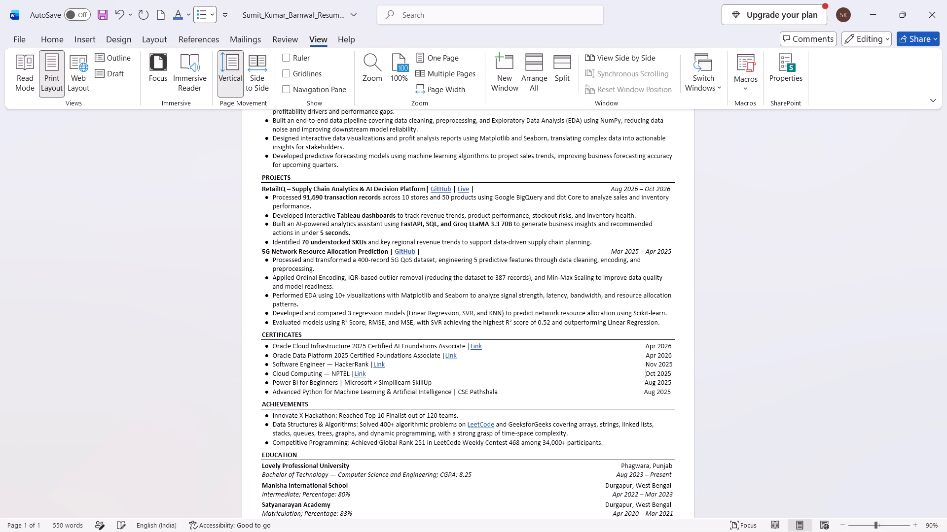
key("space")
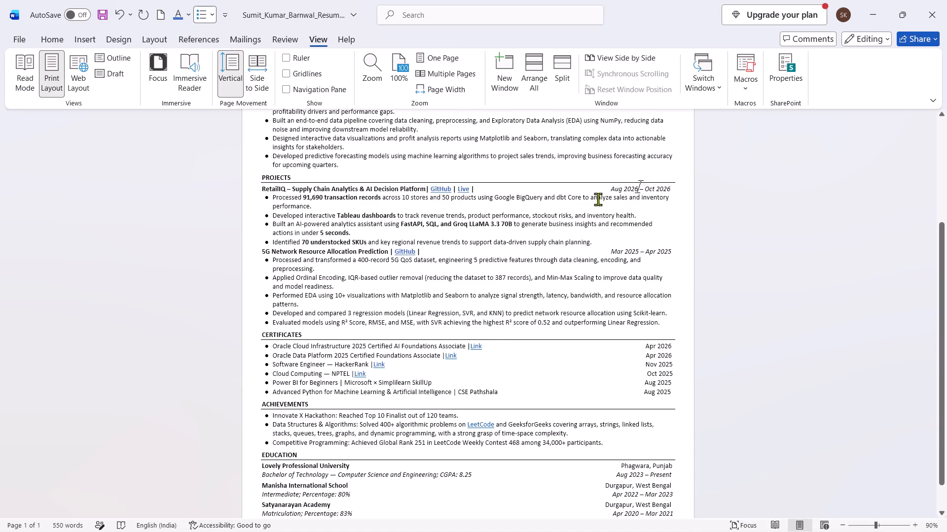
Remove C++ from the Programming Languages line in the Skills section, leaving one space after the colon.
scroll(574, 199, "up", 8)
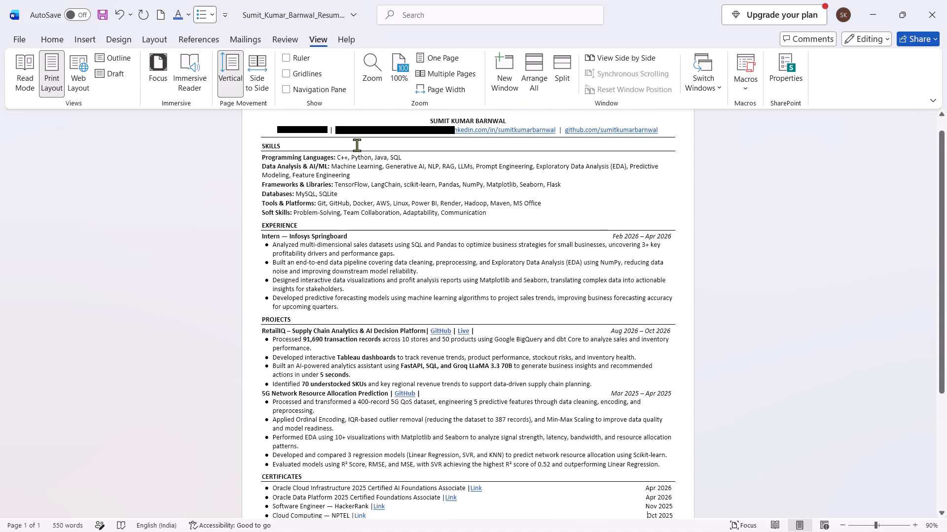
left_click(348, 156)
key("BackSpace")
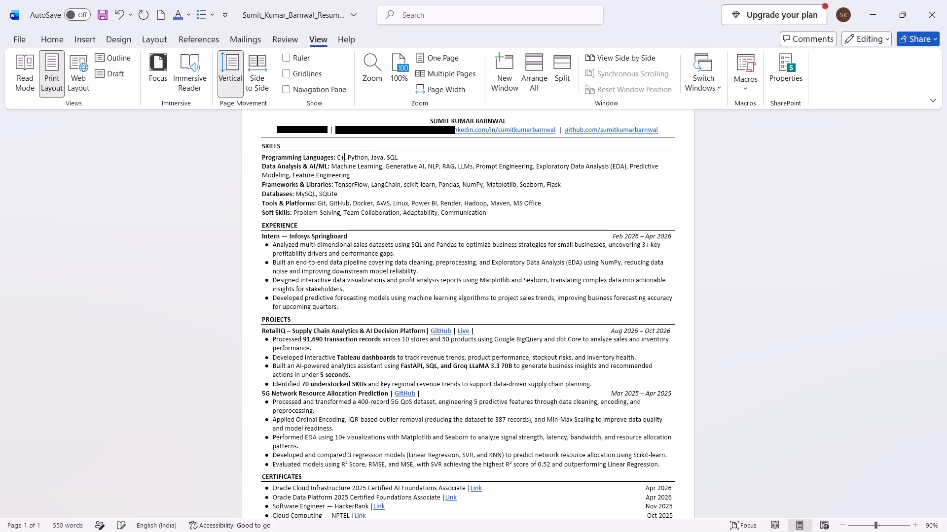
key("BackSpace")
key("BackSpace")
key("Right")
key("BackSpace")
key("BackSpace")
key("Right")
key("BackSpace")
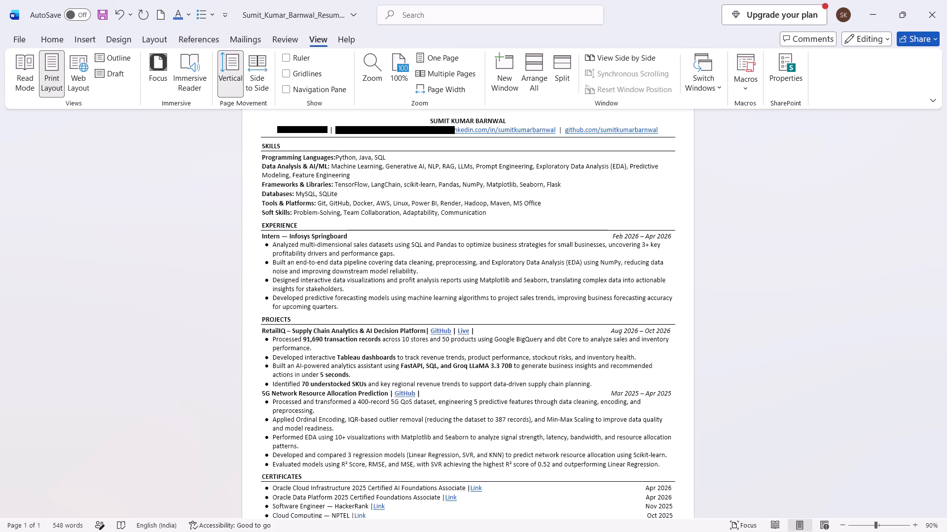
key("space")
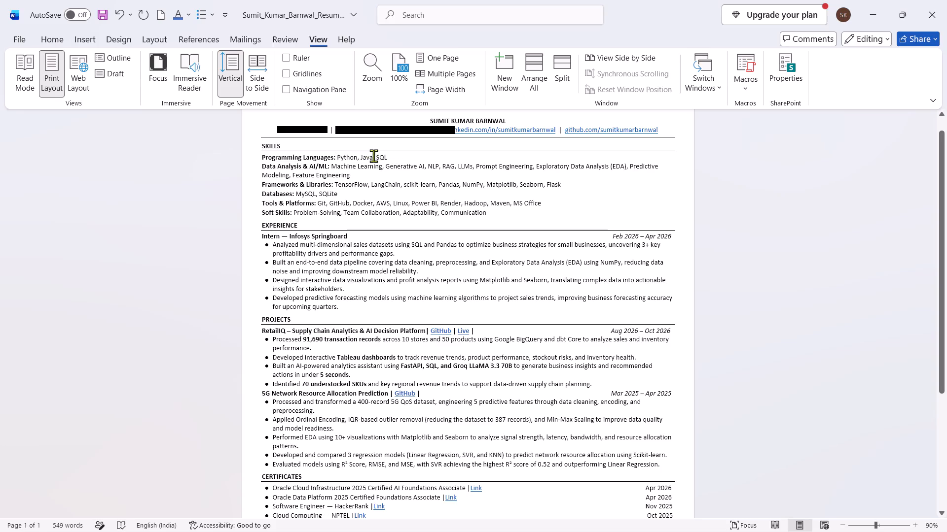
Reorder the Programming Languages line in the Skills section to read Java, Python, SQL.
left_click(373, 156)
key("BackSpace")
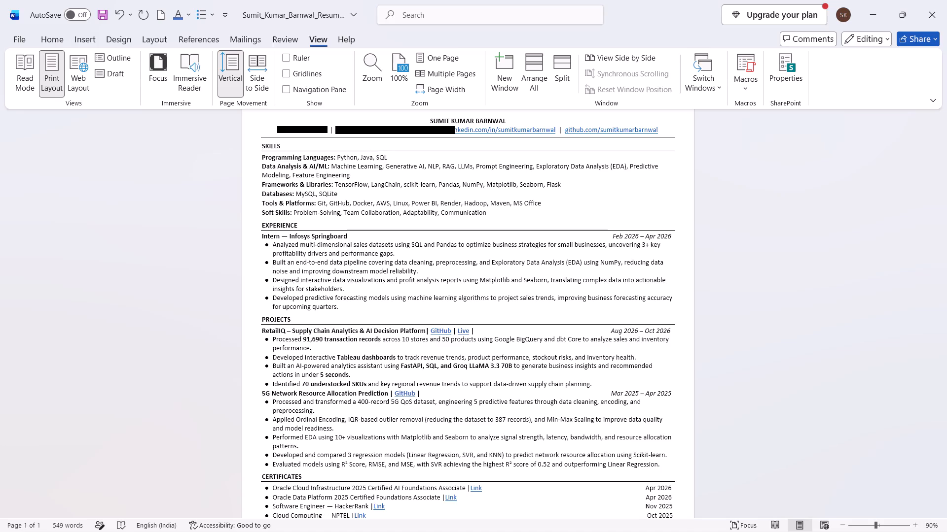
key("BackSpace")
key("BackSpace")
key("BackSpace")
key("BackSpace")
key("BackSpace")
key("BackSpace")
key("BackSpace")
key("BackSpace")
key("BackSpace")
key("BackSpace")
key("BackSpace")
type("Java")
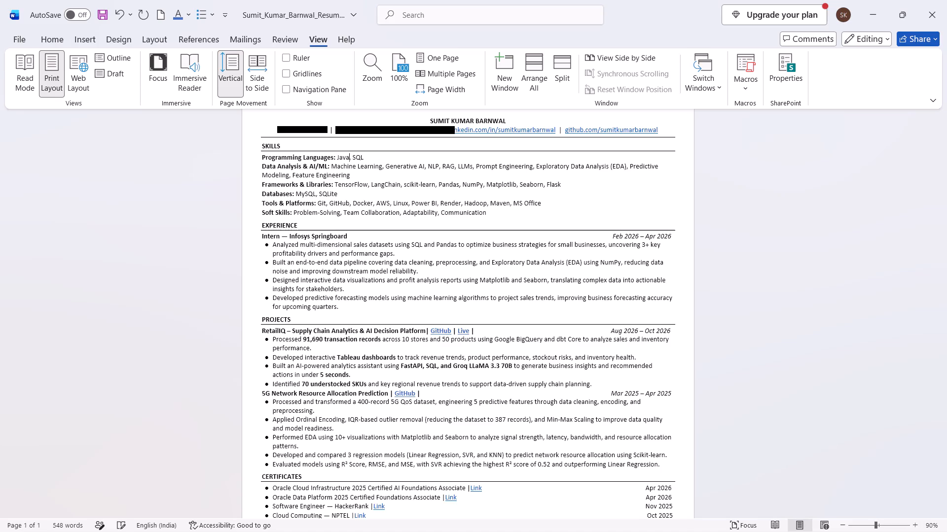
key("Right")
key("space")
type("Python")
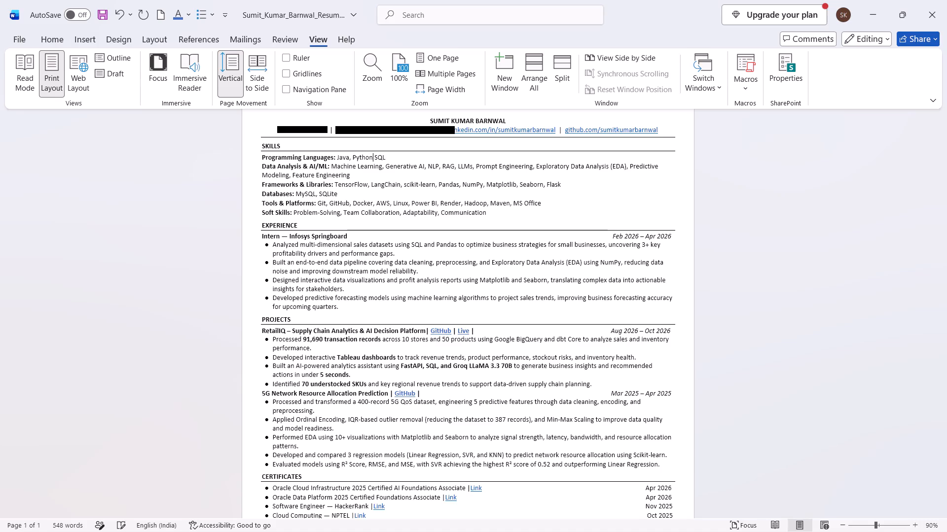
key("space")
key("BackSpace")
key("comma")
key("Right")
key("Right")
key("Right")
key("Right")
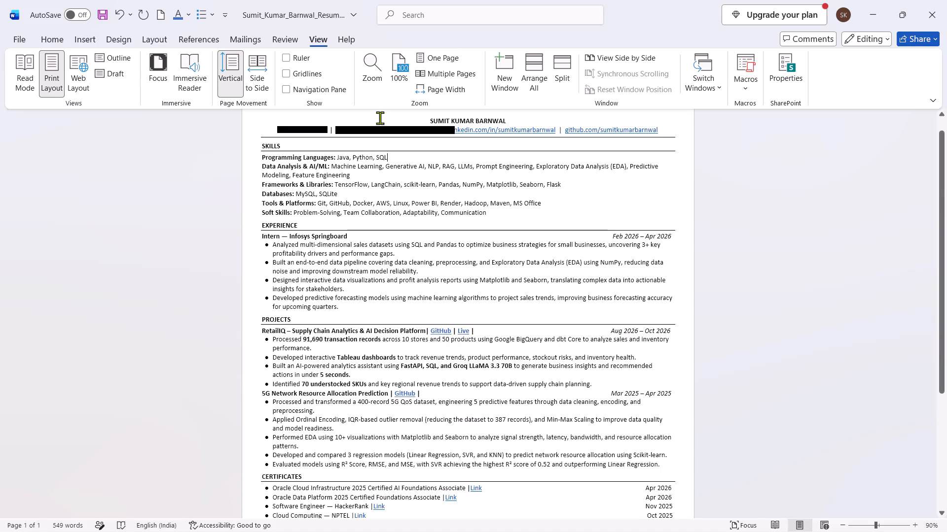
Look over the resume's content and layout, from the skills through the projects and certificates to the education section.
scroll(380, 119, "down", 6)
scroll(391, 182, "up", 7)
scroll(391, 180, "down", 12)
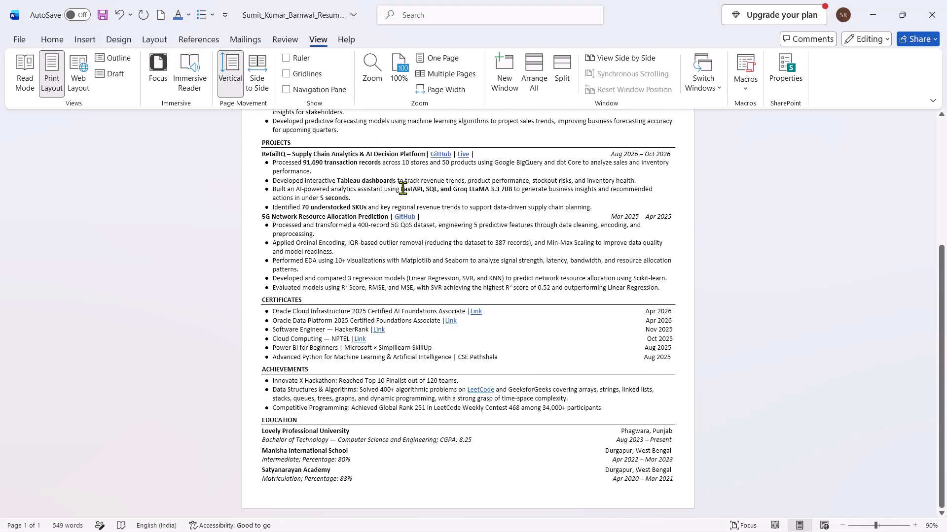
scroll(402, 188, "down", 3)
scroll(426, 312, "up", 4)
scroll(427, 313, "down", 6)
scroll(426, 316, "up", 4)
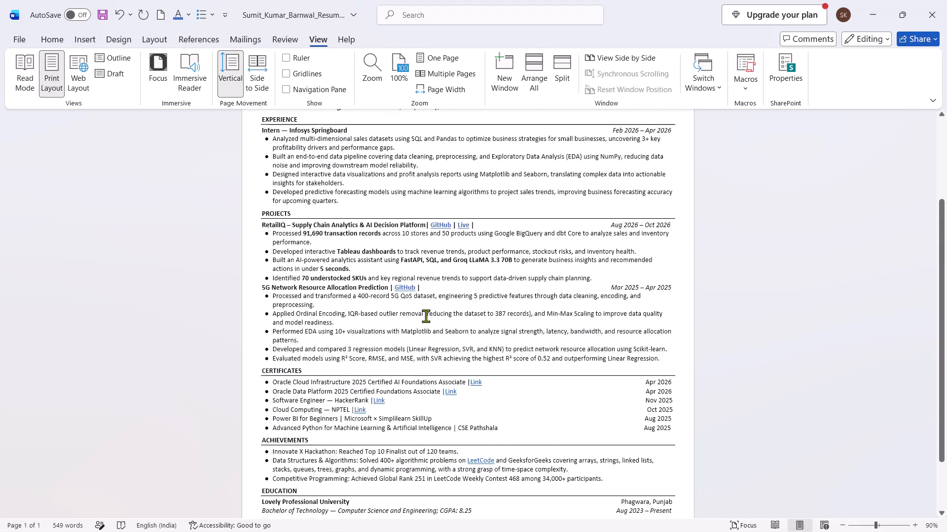
scroll(426, 316, "down", 4)
scroll(426, 316, "up", 4)
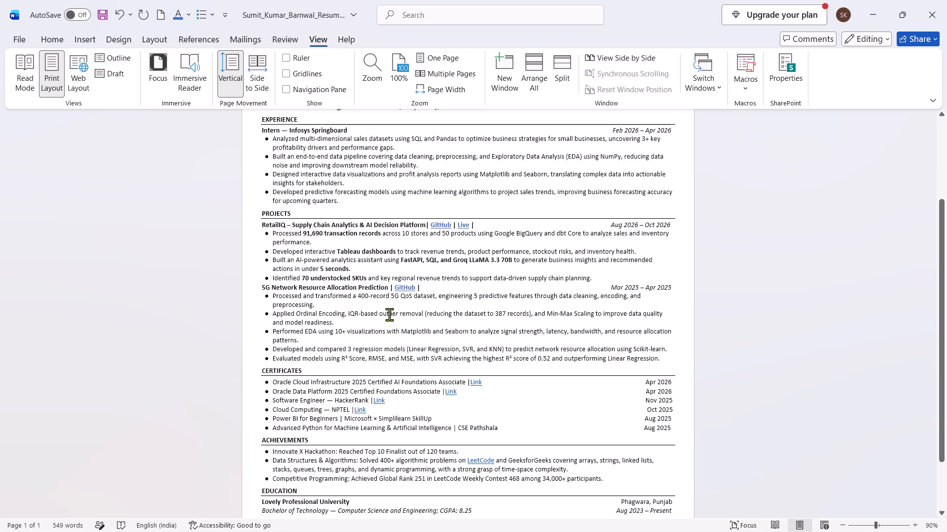
left_click(660, 361)
scroll(484, 430, "down", 3)
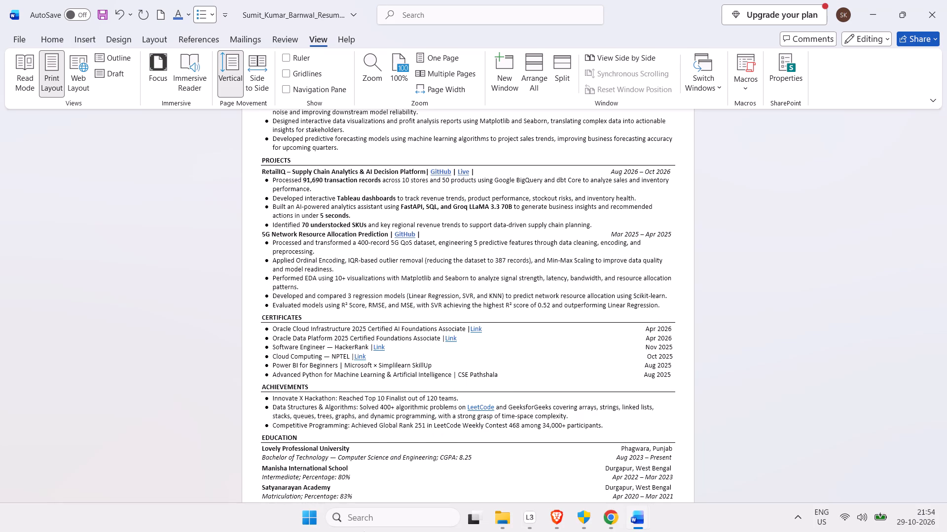
Switch to Chrome, search for google drive in a new tab, and open the sponsored Google Workspace result.
left_click(310, 522)
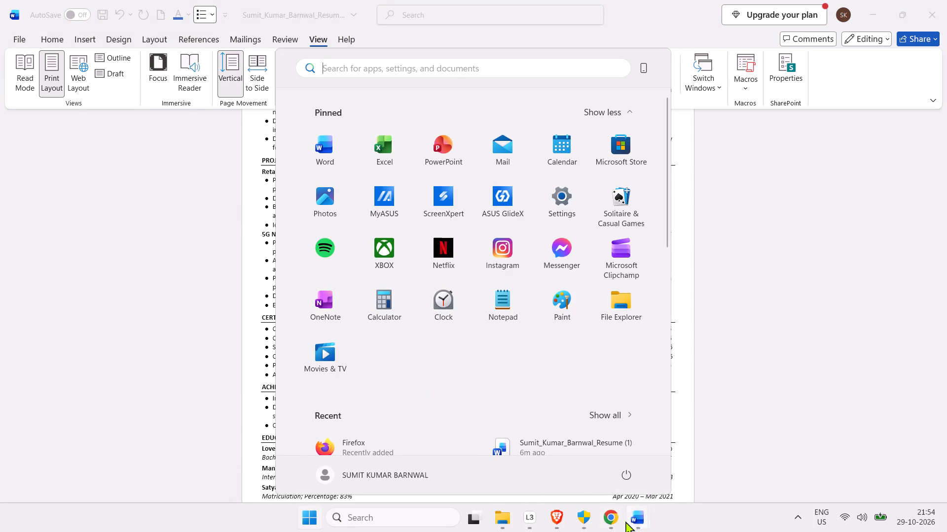
left_click(600, 517)
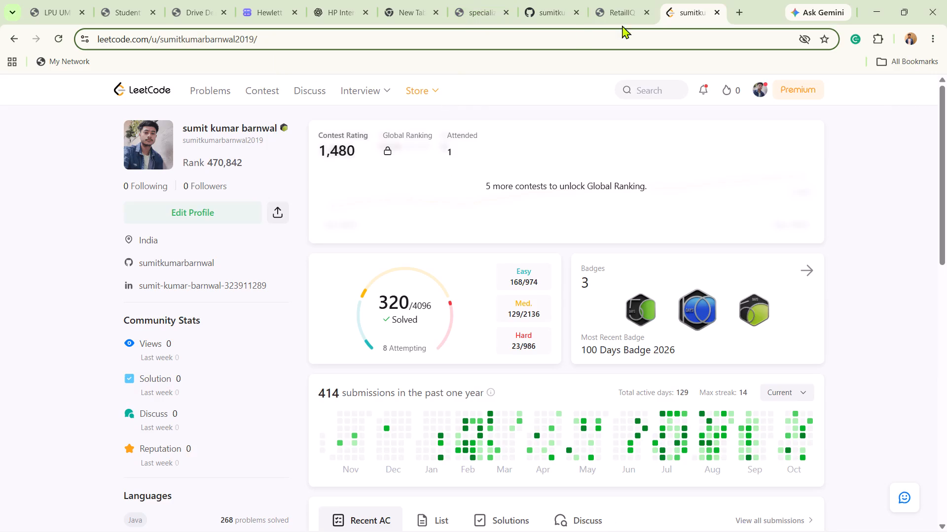
left_click(734, 8)
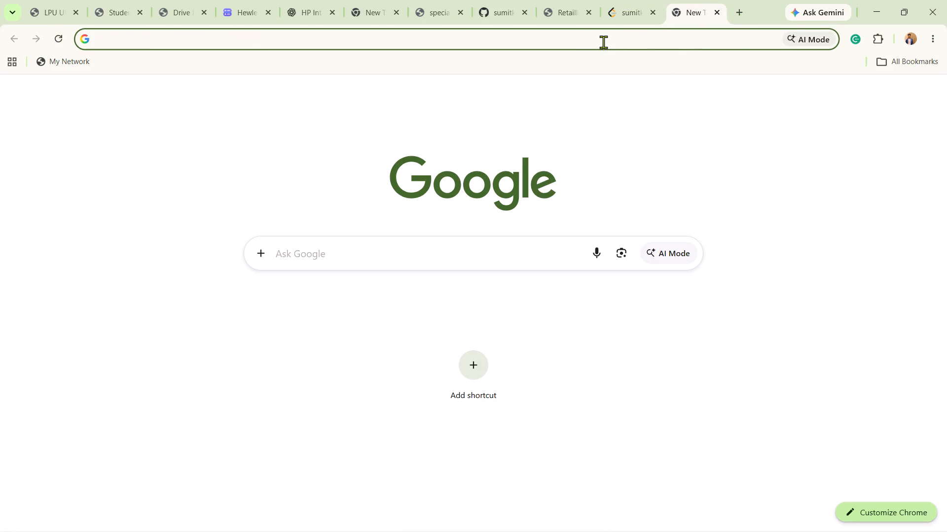
type("ggoglr")
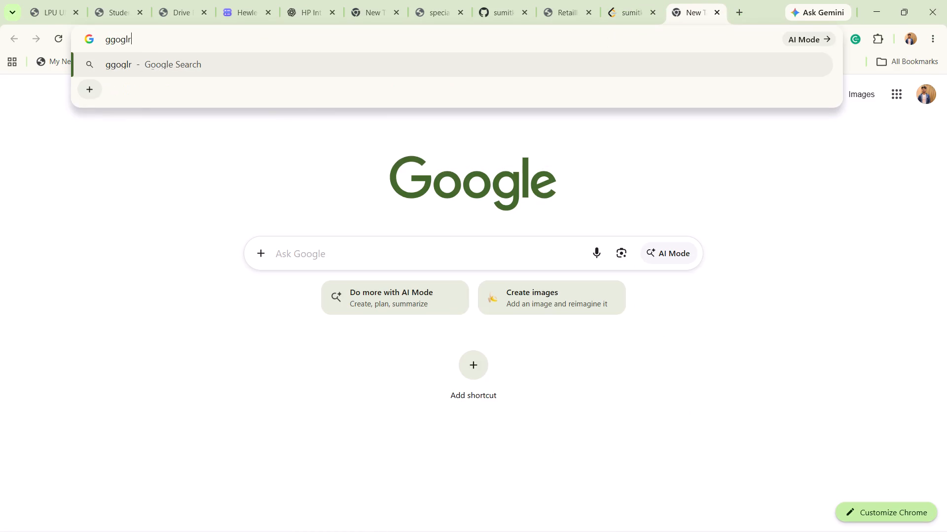
key("BackSpace")
key("BackSpace")
key("BackSpace")
key("BackSpace")
key("BackSpace")
key("BackSpace")
key("BackSpace")
key("BackSpace")
key("BackSpace")
key("BackSpace")
key("BackSpace")
key("BackSpace")
key("BackSpace")
key("BackSpace")
key("BackSpace")
key("BackSpace")
key("BackSpace")
key("BackSpace")
key("BackSpace")
key("BackSpace")
key("f")
key("BackSpace")
type("googl")
key("BackSpace")
key("BackSpace")
key("BackSpace")
key("BackSpace")
key("BackSpace")
key("BackSpace")
key("BackSpace")
key("BackSpace")
key("BackSpace")
key("BackSpace")
key("BackSpace")
key("BackSpace")
key("BackSpace")
key("BackSpace")
key("BackSpace")
key("BackSpace")
key("BackSpace")
key("BackSpace")
key("BackSpace")
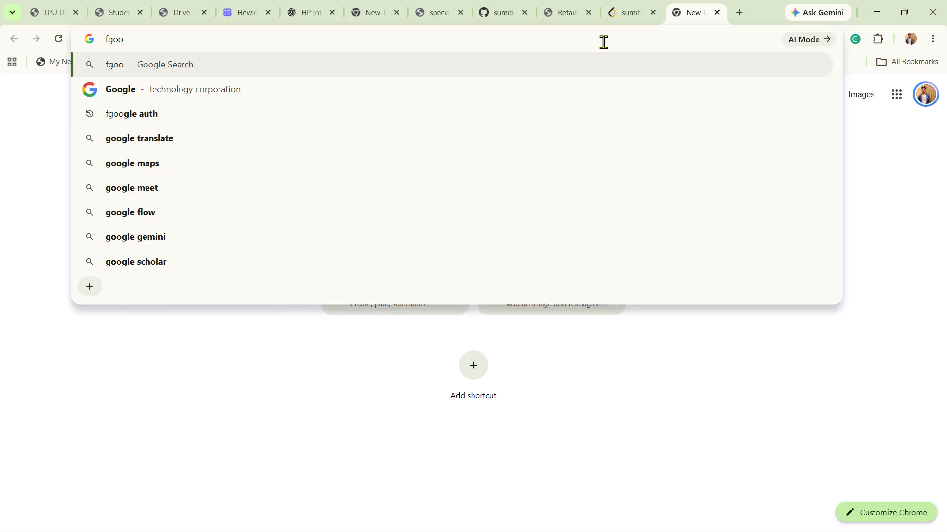
type("google drive")
key("space")
key("Return")
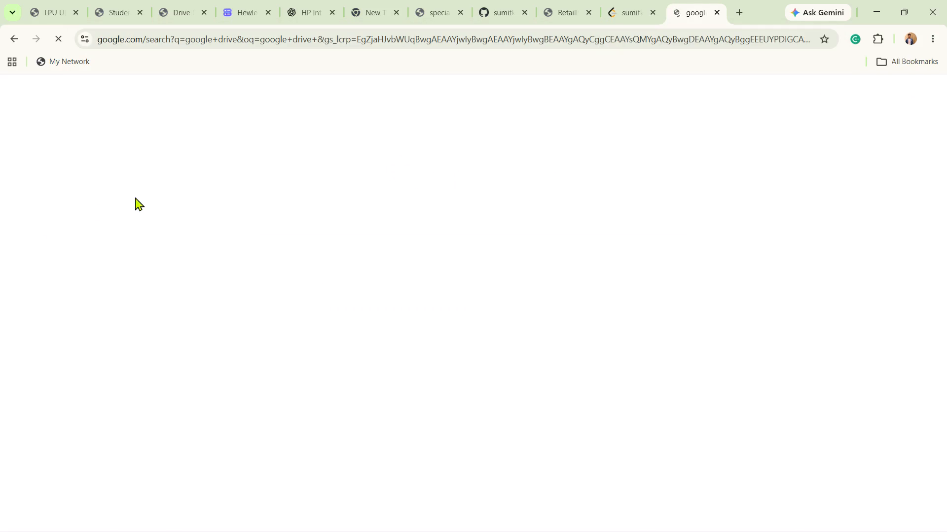
left_click(149, 257)
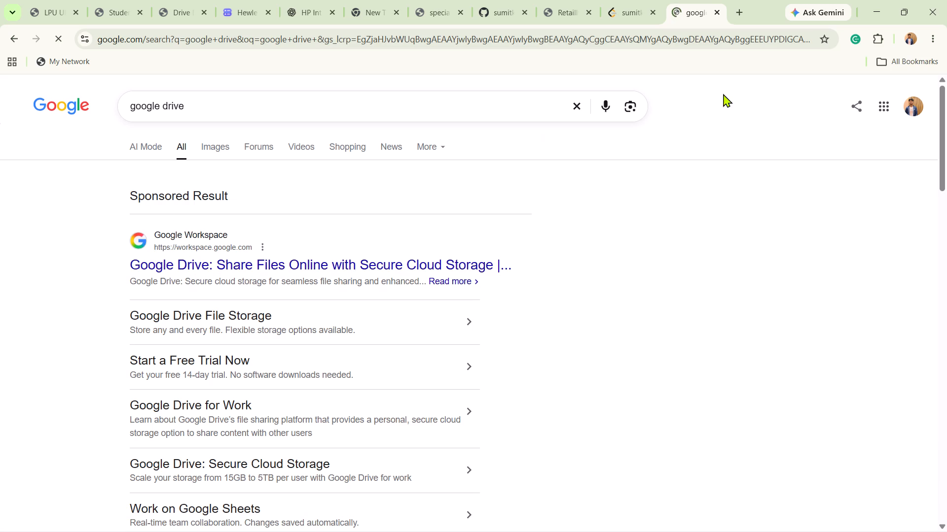
Examine the LeetCode profile's solved problems, languages, skills and recent submissions while the Google Drive page loads.
left_click(612, 1)
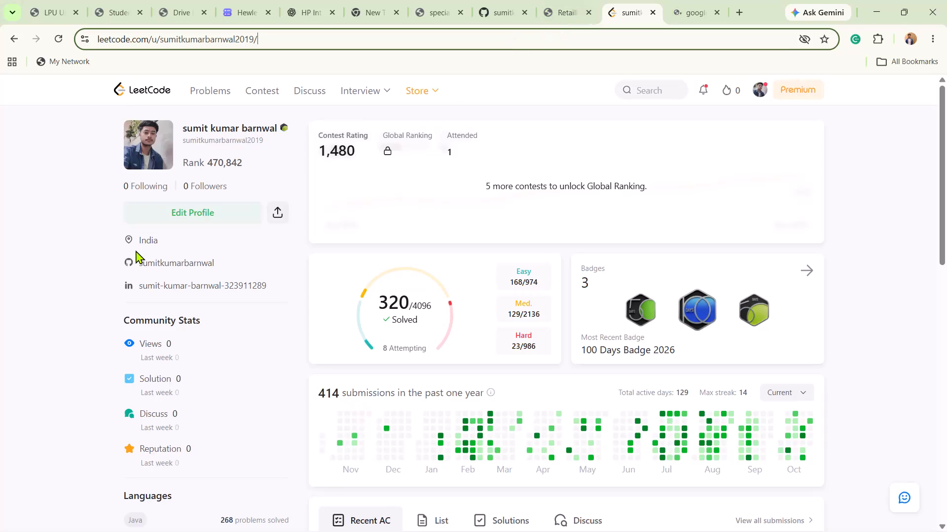
scroll(140, 248, "down", 3)
scroll(141, 248, "up", 4)
left_click(686, 11)
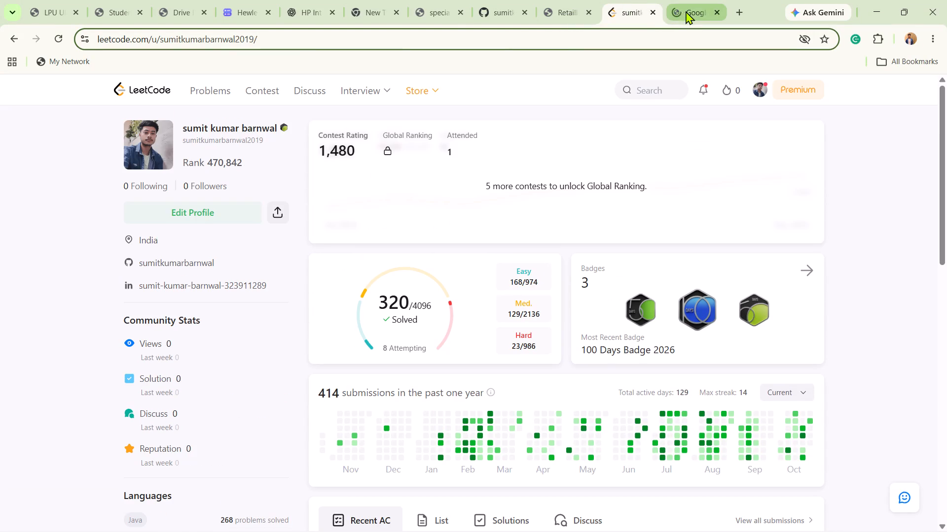
left_click(620, 19)
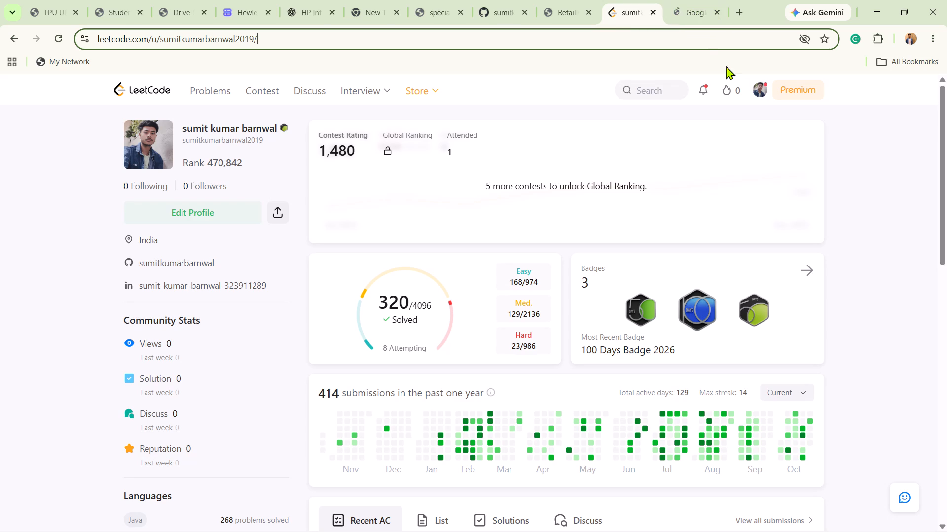
scroll(368, 297, "down", 5)
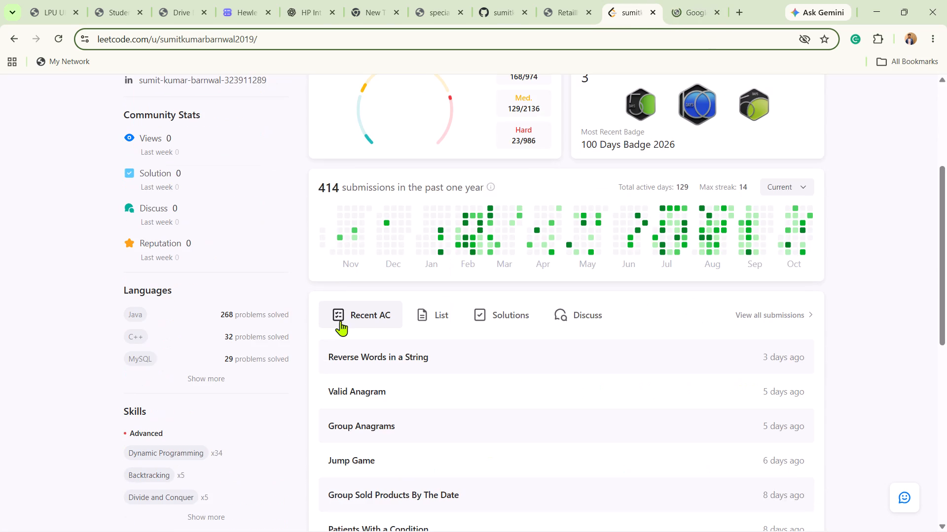
scroll(338, 318, "down", 6)
scroll(336, 318, "up", 6)
scroll(336, 318, "down", 6)
scroll(336, 318, "up", 5)
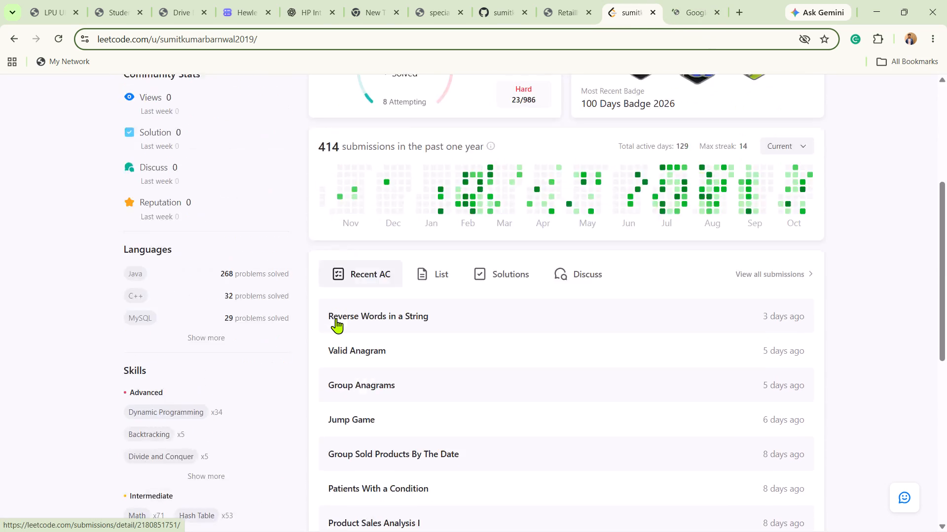
scroll(336, 318, "down", 5)
scroll(336, 318, "up", 4)
scroll(176, 235, "up", 5)
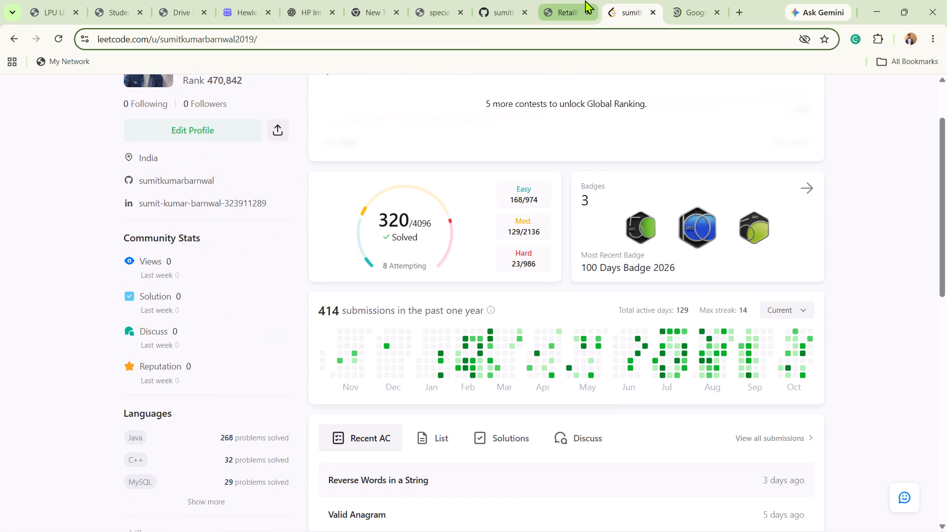
scroll(47, 302, "up", 5)
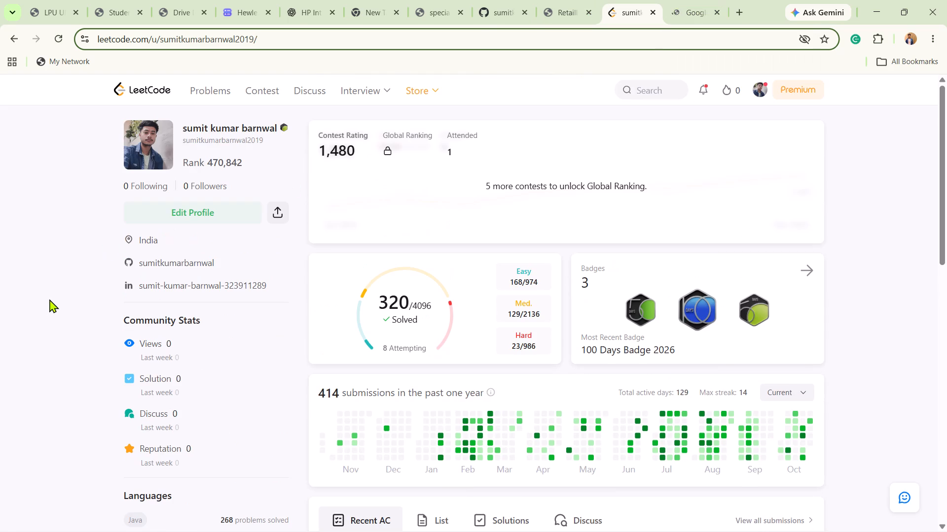
Return from the Google Workspace page to the google drive search results and open the page address for editing.
left_click(674, 7)
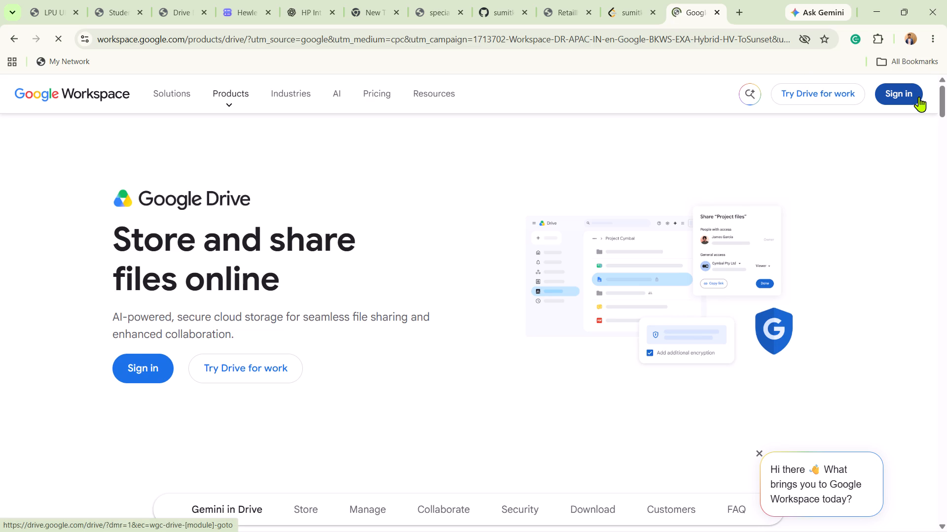
left_click(10, 38)
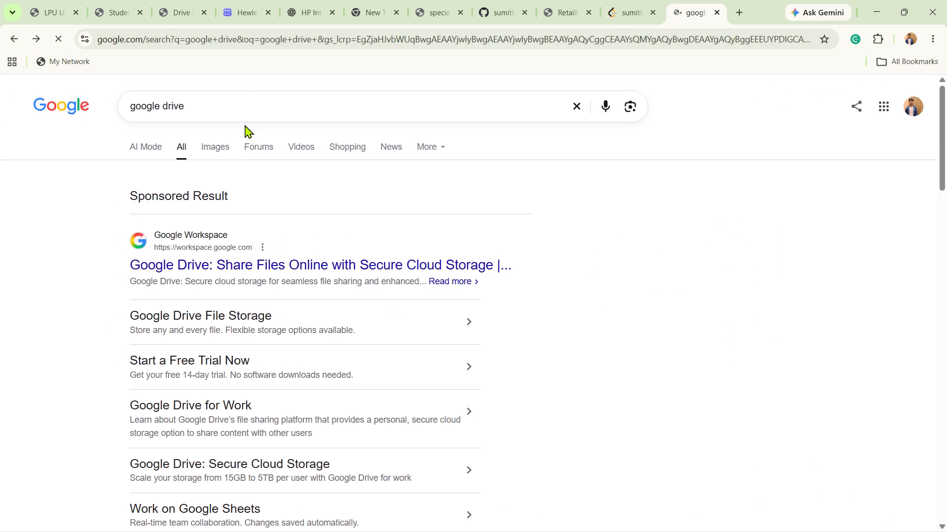
double_click(248, 108)
left_click(288, 30)
left_click(286, 35)
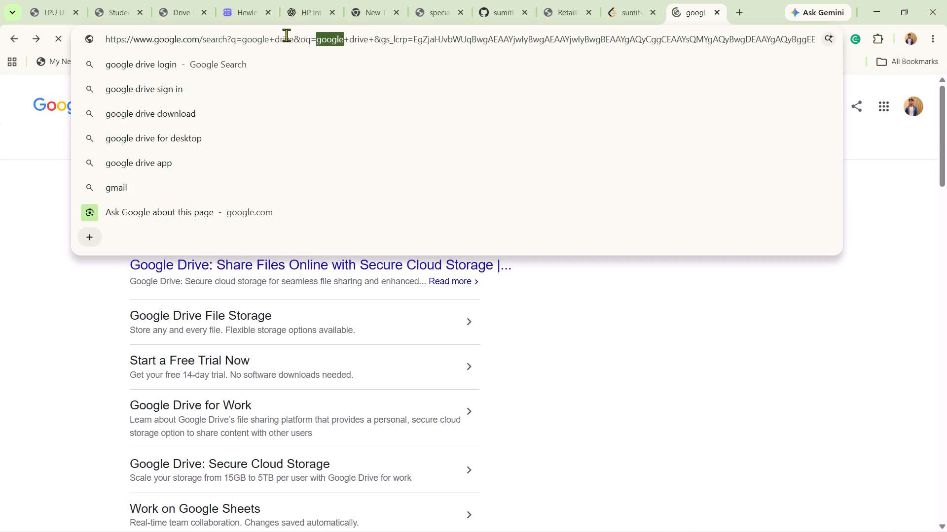
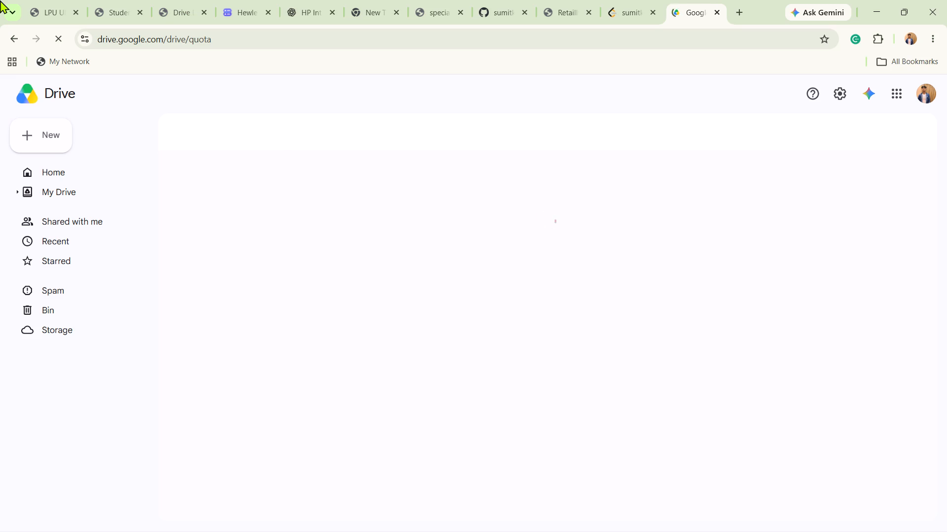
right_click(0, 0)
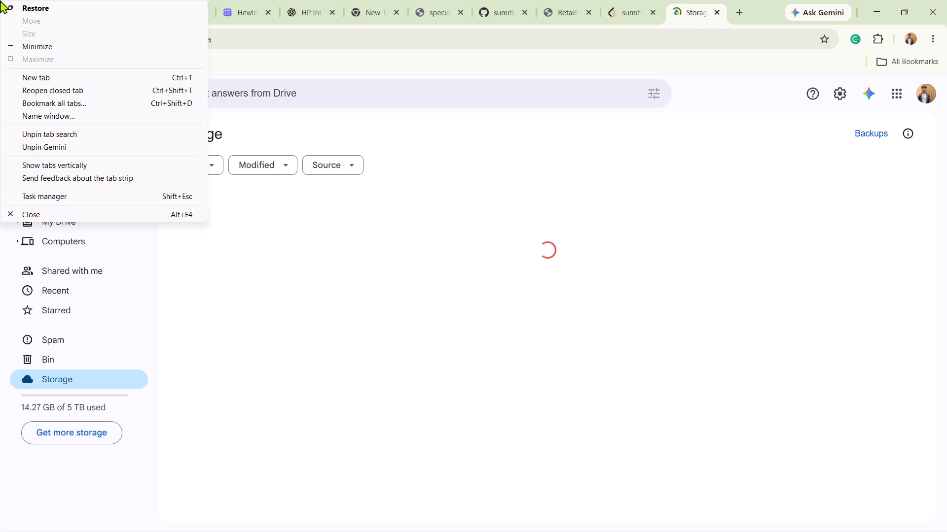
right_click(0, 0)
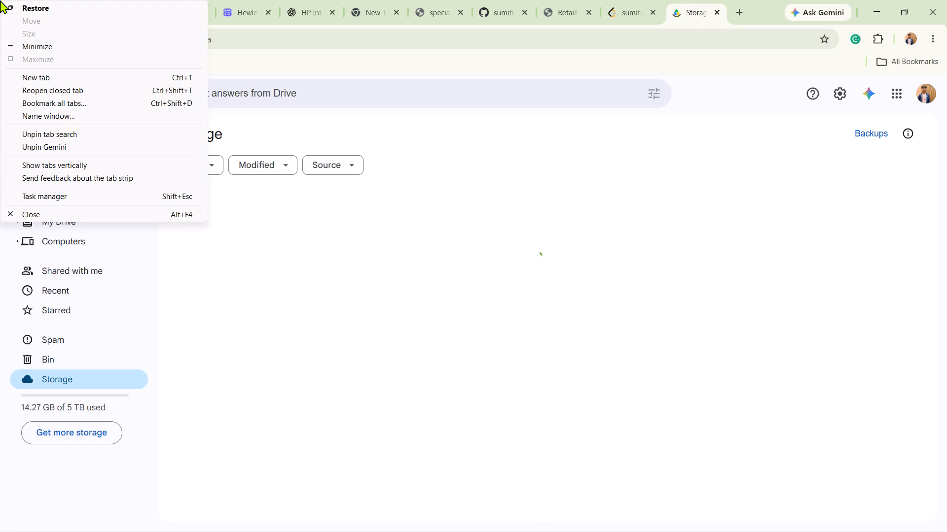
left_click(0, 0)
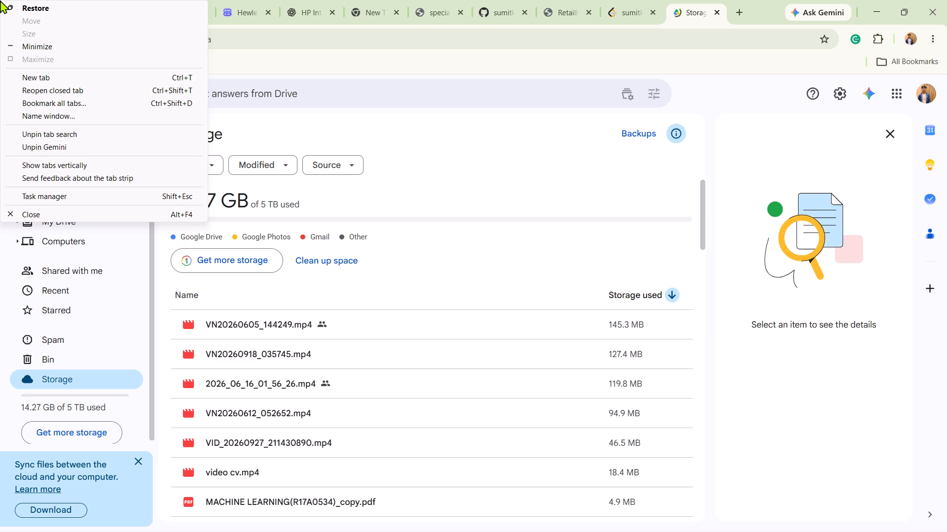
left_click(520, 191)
Find ai ml certificate.png in the Drive storage file list and open its preview.
scroll(425, 195, "down", 6)
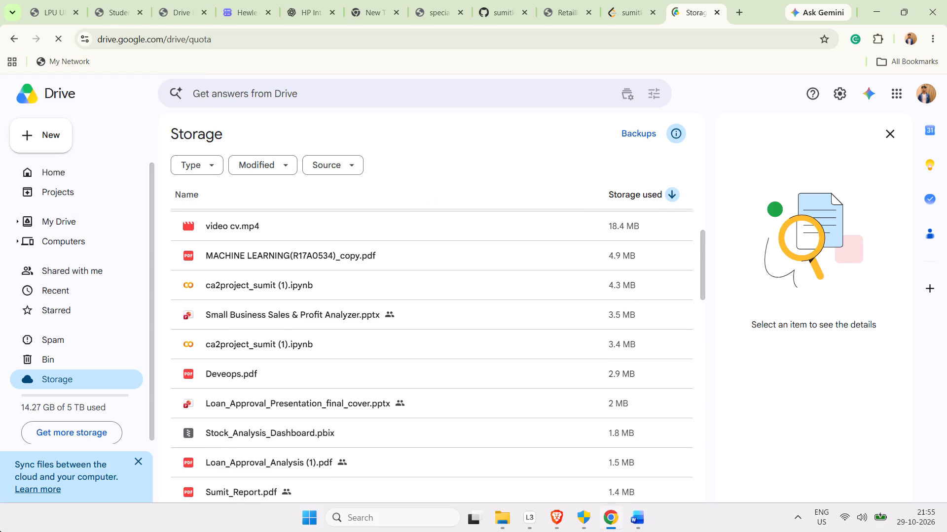
scroll(75, 490, "down", 6)
scroll(300, 393, "down", 8)
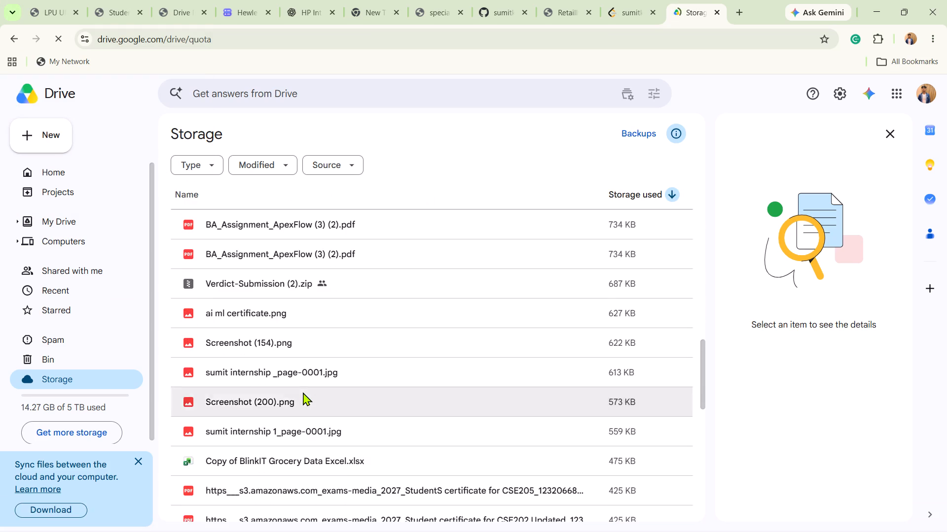
scroll(303, 392, "down", 16)
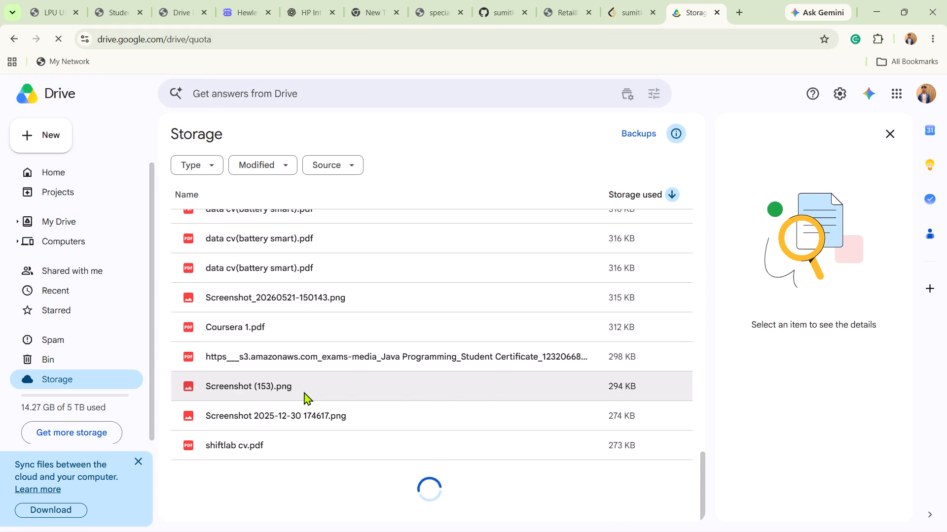
scroll(304, 392, "up", 11)
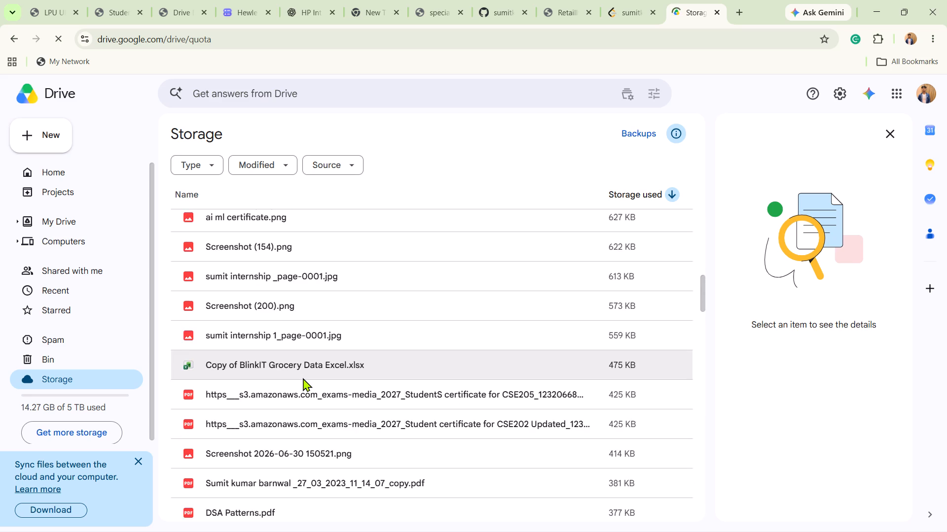
scroll(303, 378, "down", 5)
scroll(303, 378, "up", 5)
left_click(292, 86)
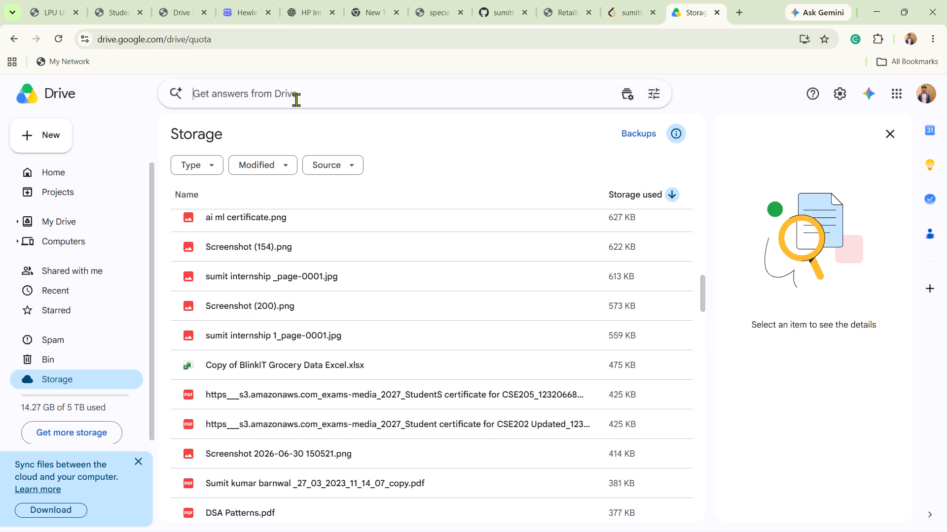
left_click(296, 100)
left_click(296, 100)
left_click(262, 217)
double_click(262, 217)
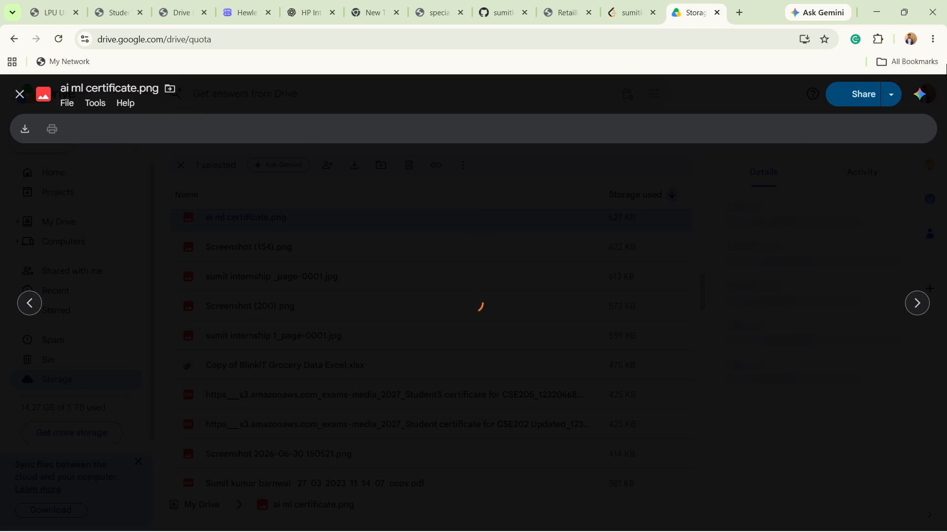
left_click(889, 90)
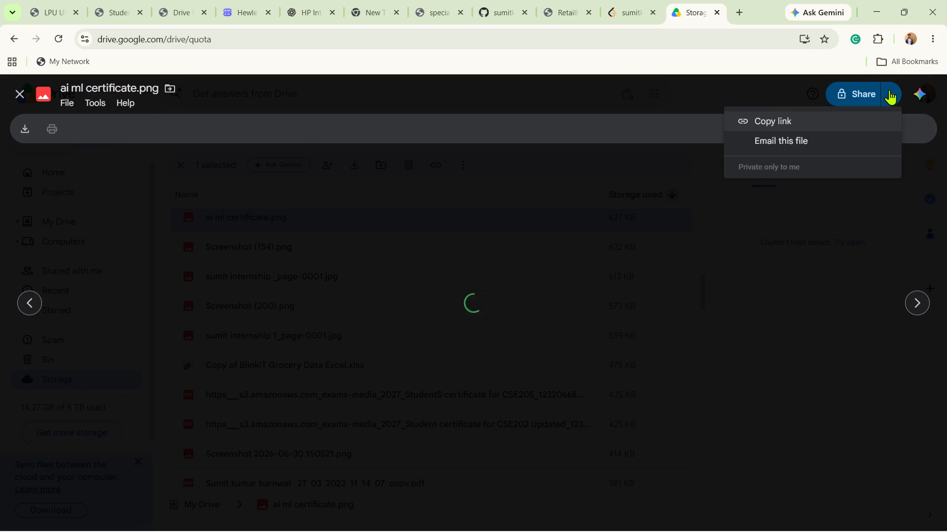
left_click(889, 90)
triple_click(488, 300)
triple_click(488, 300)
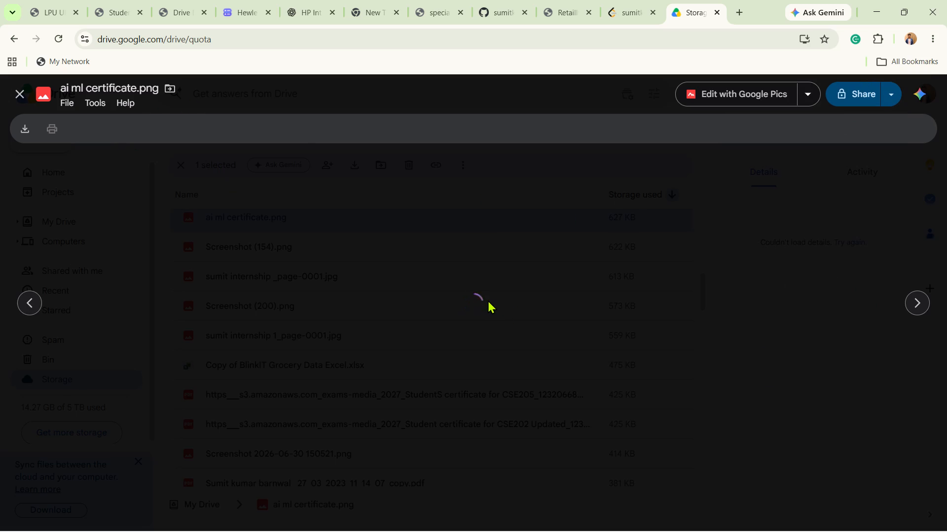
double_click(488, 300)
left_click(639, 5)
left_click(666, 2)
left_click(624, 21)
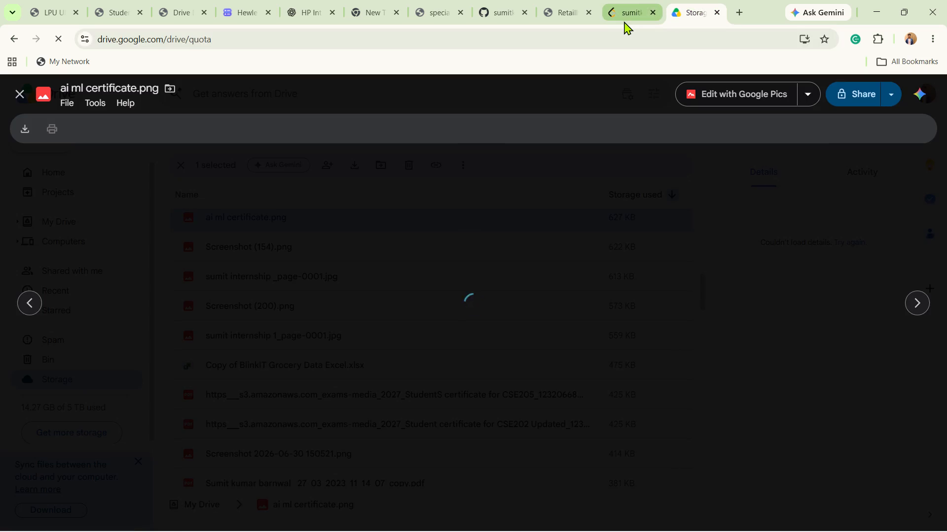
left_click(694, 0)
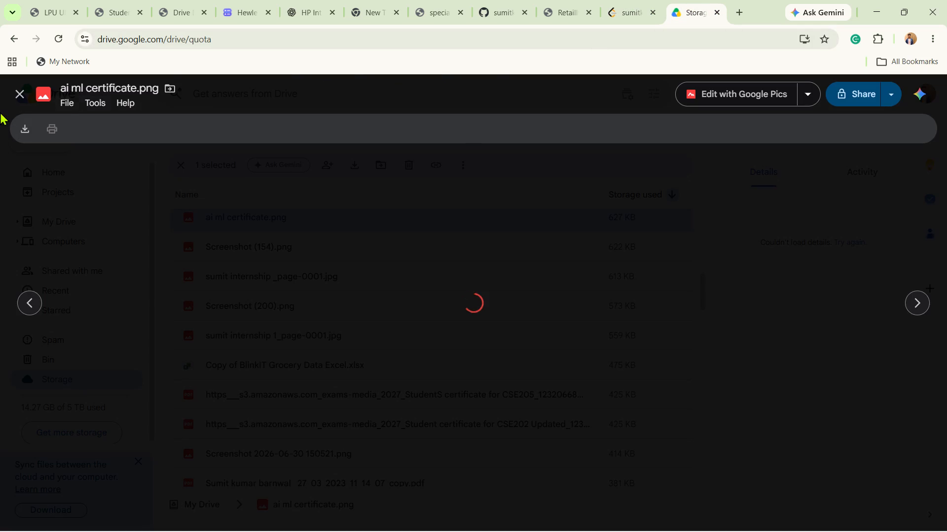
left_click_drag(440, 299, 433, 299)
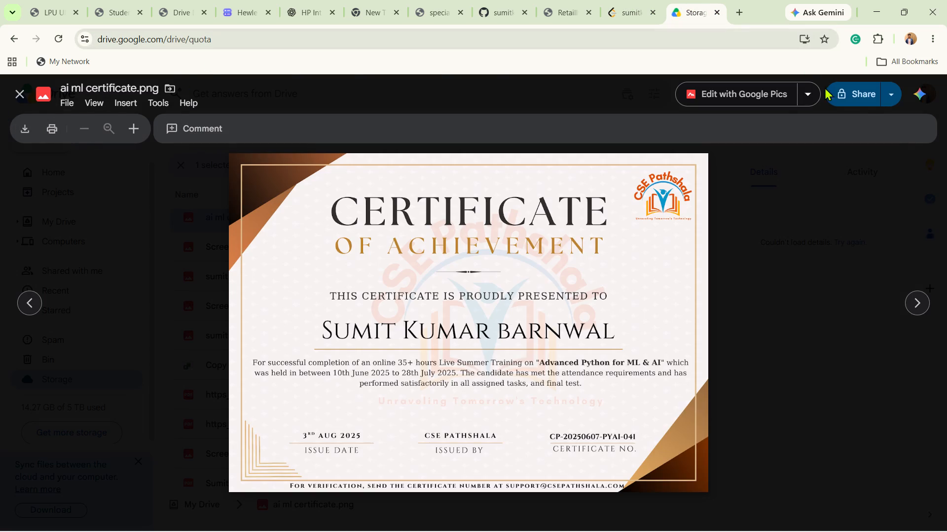
Share ai ml certificate.png with general access set to Anyone with the link, and copy its link.
left_click(881, 98)
left_click(801, 125)
left_click(838, 92)
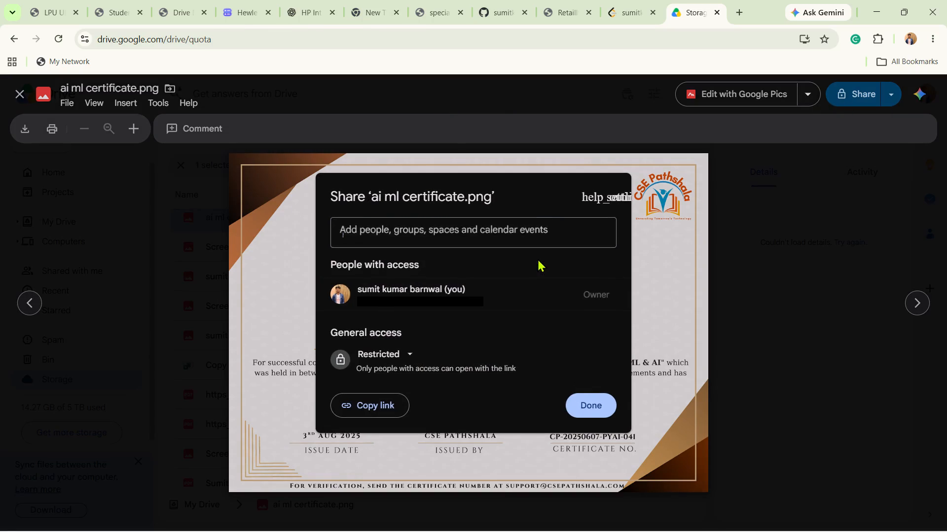
left_click(406, 362)
left_click(417, 412)
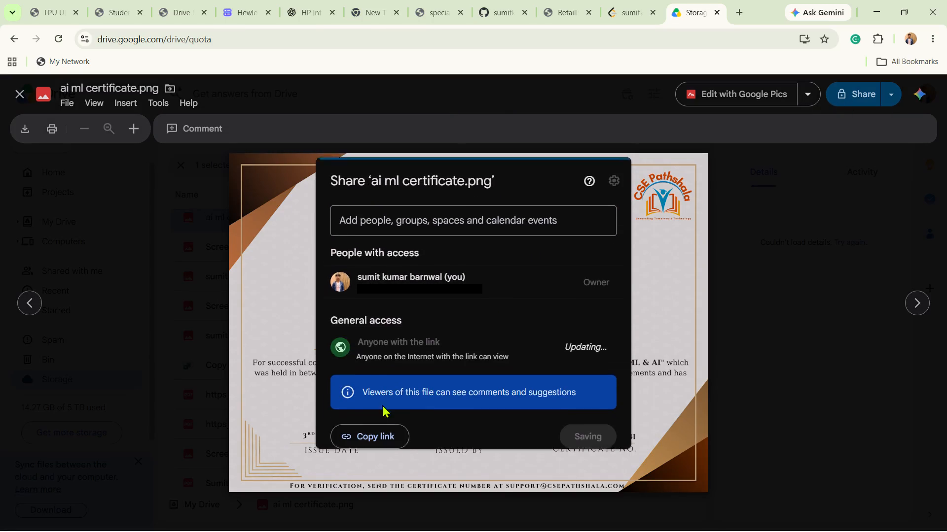
left_click(370, 431)
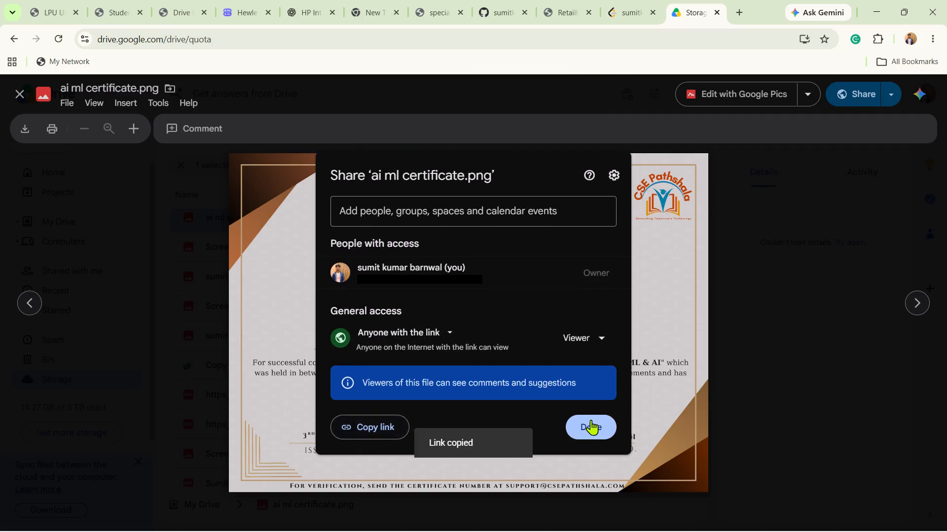
left_click(590, 423)
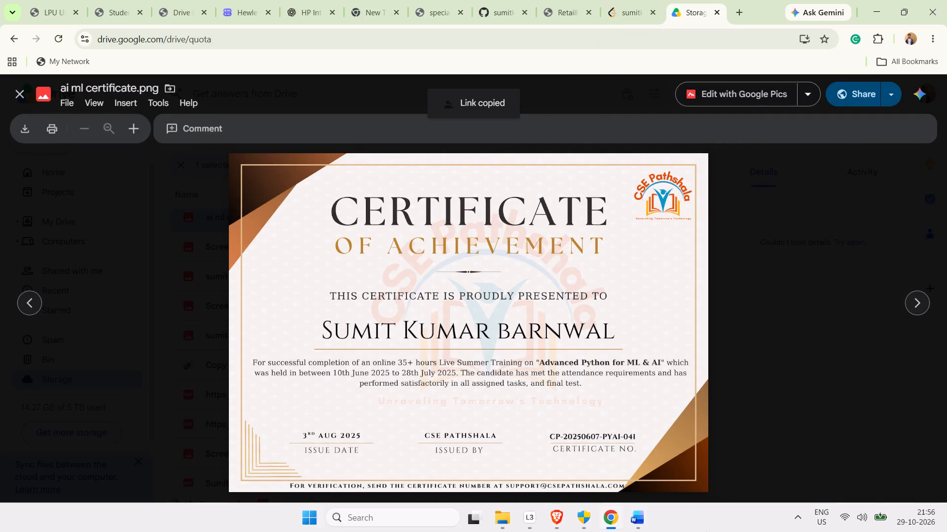
Switch to the Word resume and add "|Link" after CSE Pathshala in the Advanced Python certificate entry.
left_click(651, 516)
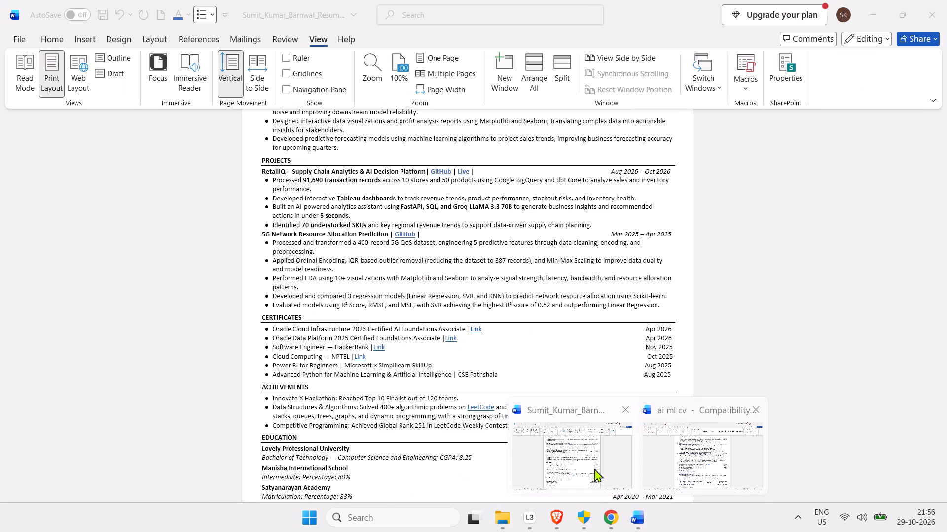
left_click(594, 468)
left_click(441, 366)
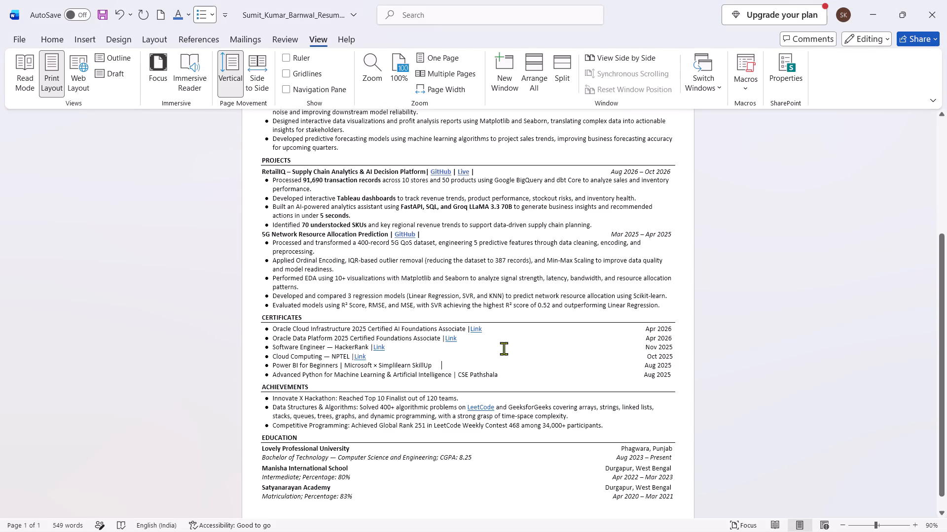
left_click(499, 374)
key("Left")
key("Right")
key("backslash")
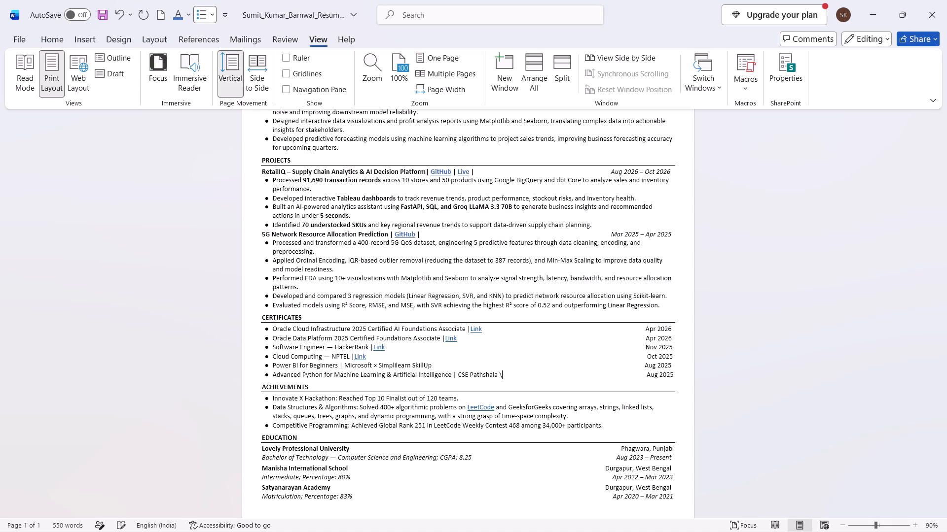
key("Delete")
key("BackSpace")
key("shift+bar")
type("Linlk")
key("BackSpace")
key("BackSpace")
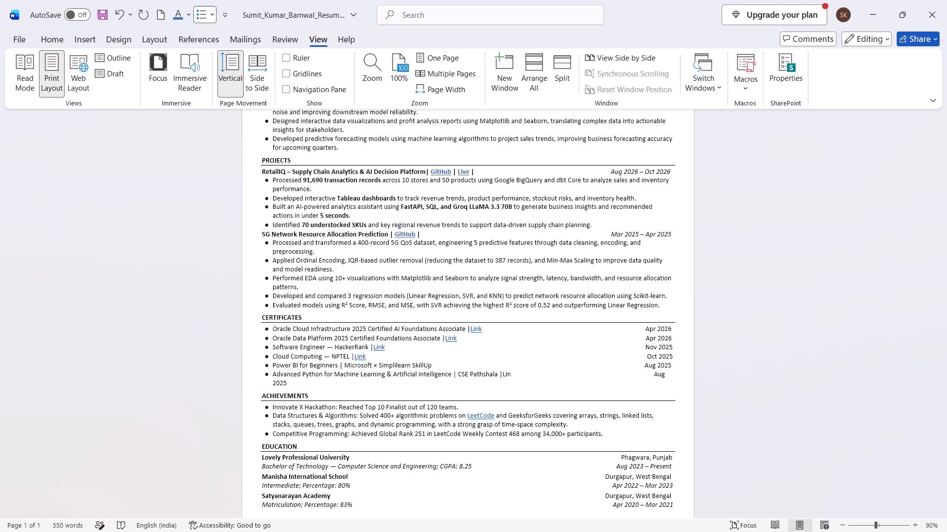
key("k")
Hyperlink the word Link in the Advanced Python certificate entry to the copied Drive address.
key("ctrl+shift+Left")
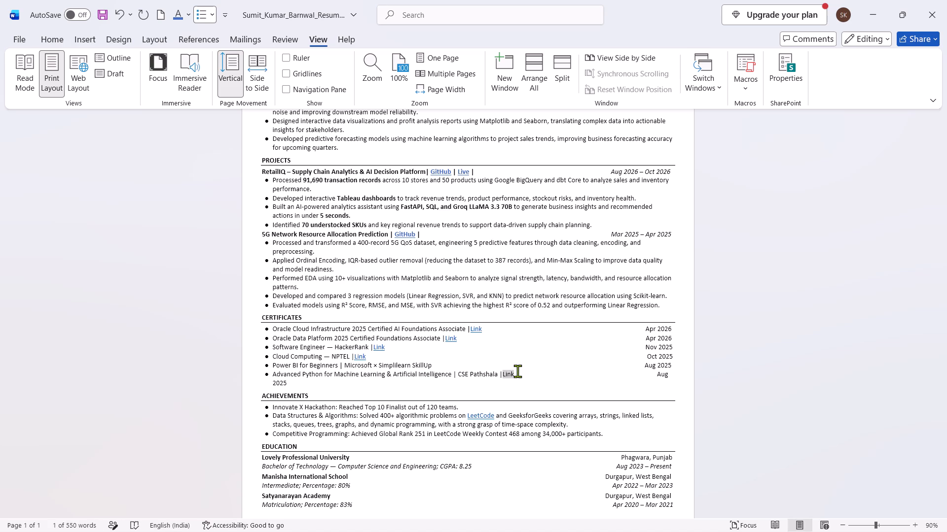
key("ctrl+k")
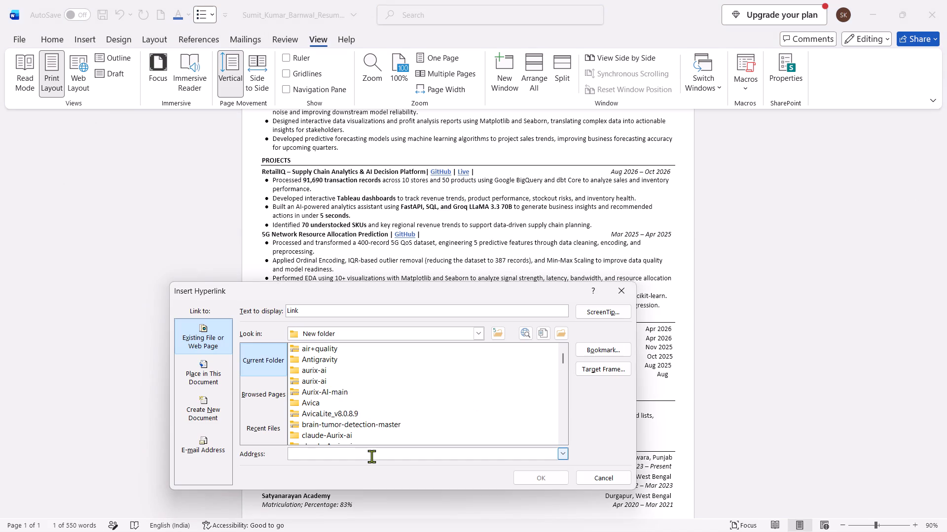
key("ctrl+v")
left_click(545, 479)
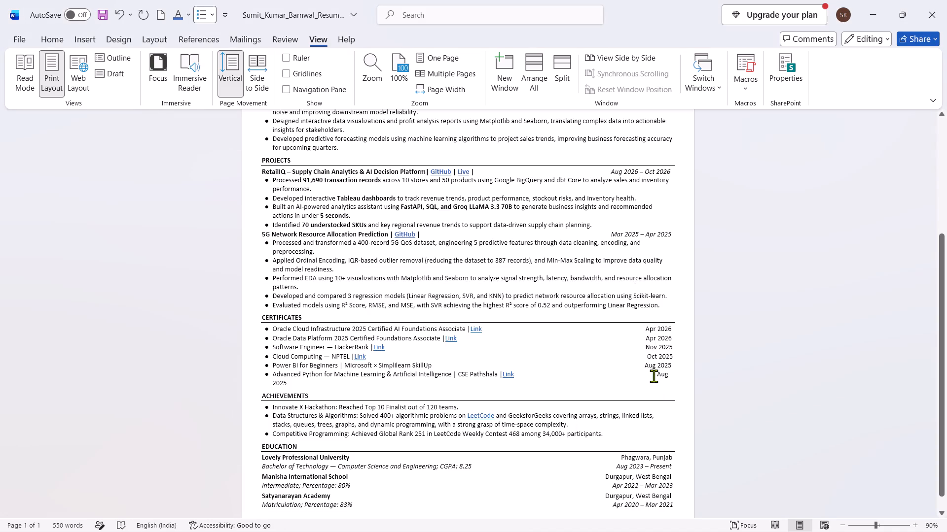
Remove the extra spacing before Aug 2025 in the Advanced Python certificate entry so the date fits on one line.
left_click(658, 373)
key("BackSpace")
key("BackSpace")
key("BackSpace")
key("BackSpace")
key("BackSpace")
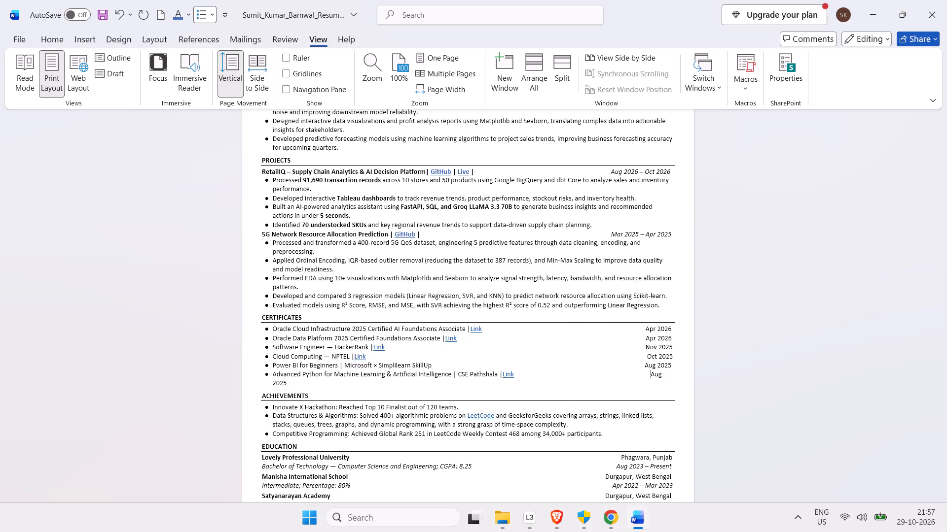
key("BackSpace")
key("BackSpace")
key("BackSpace")
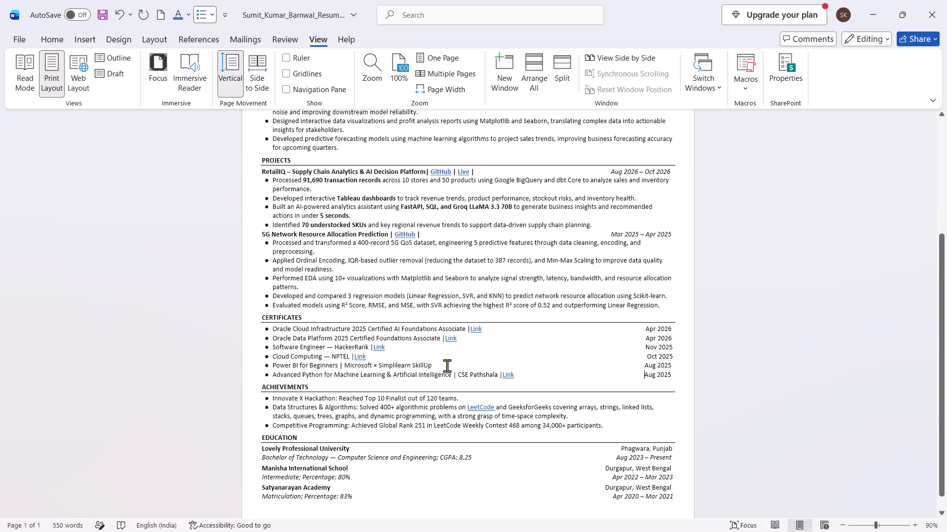
Switch from the Word resume to the Google Drive certificate preview in Chrome.
left_click(433, 368)
left_click(611, 527)
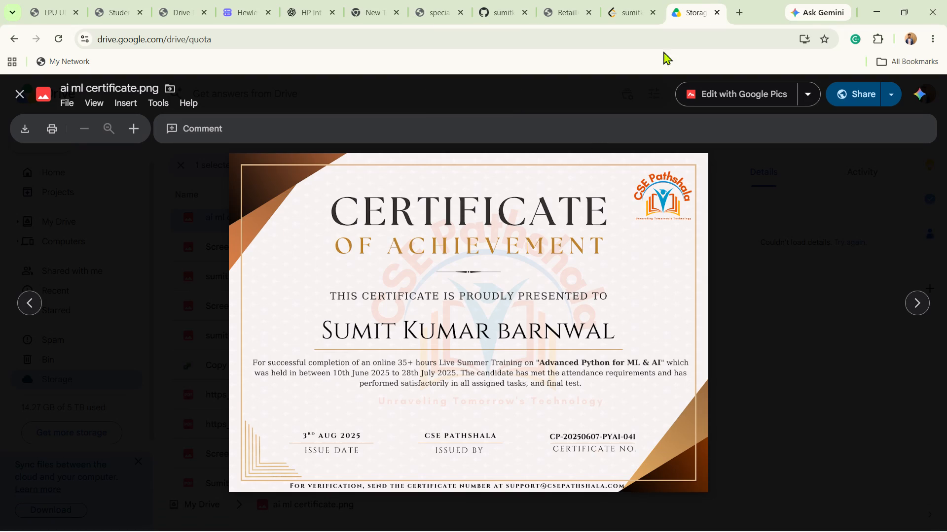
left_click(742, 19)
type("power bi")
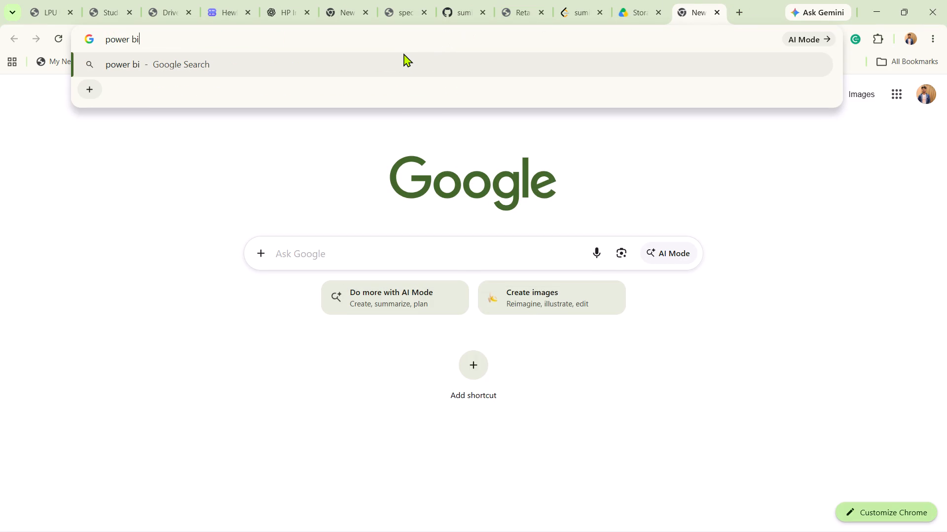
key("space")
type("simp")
Close the ai ml certificate.png preview, enter power bi in the Drive search, and look through the storage file list.
left_click(623, 21)
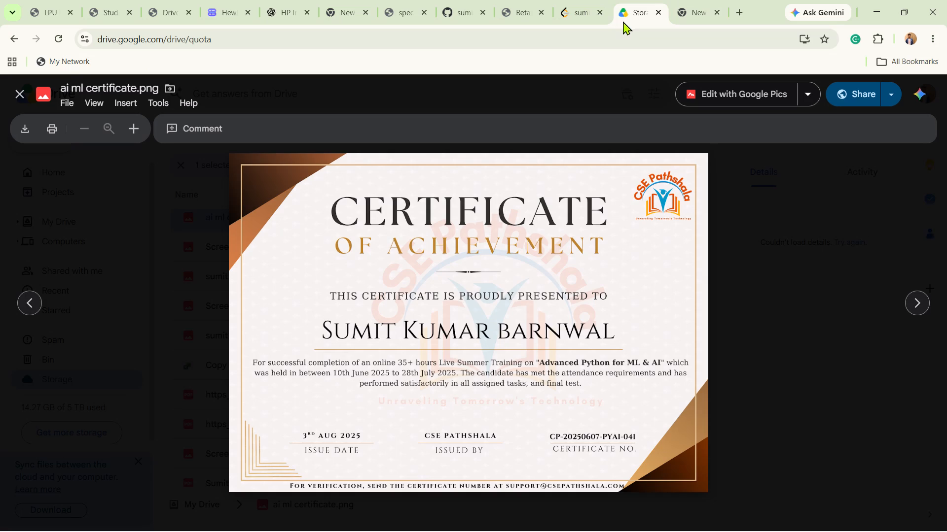
left_click(12, 94)
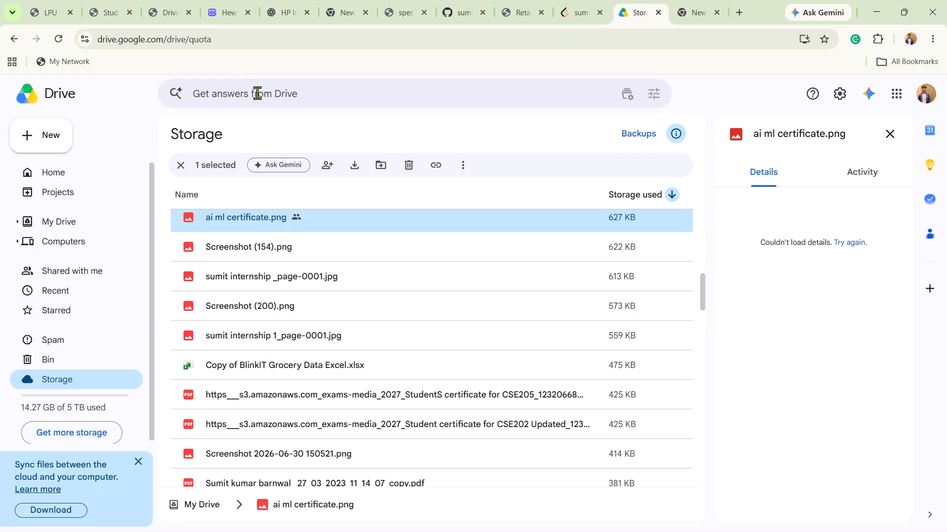
left_click(257, 93)
type("power bi")
scroll(320, 292, "down", 1)
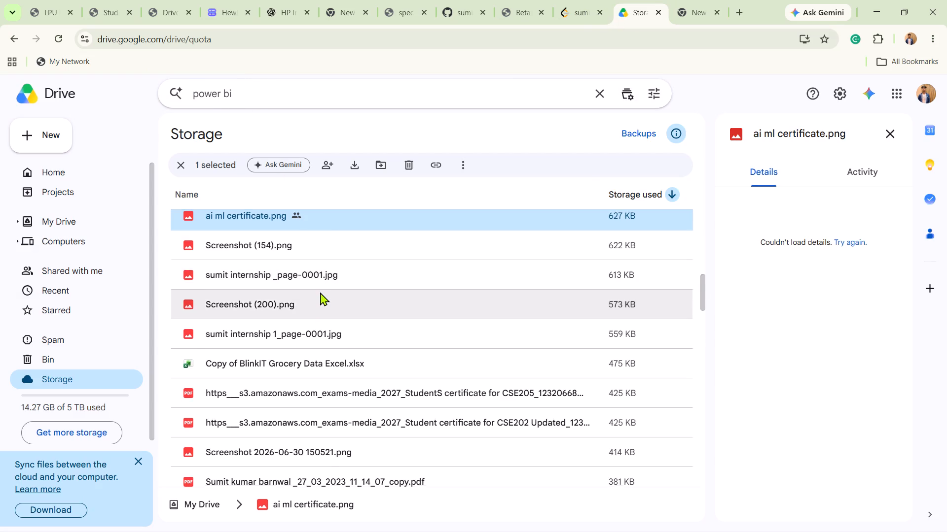
scroll(320, 292, "down", 12)
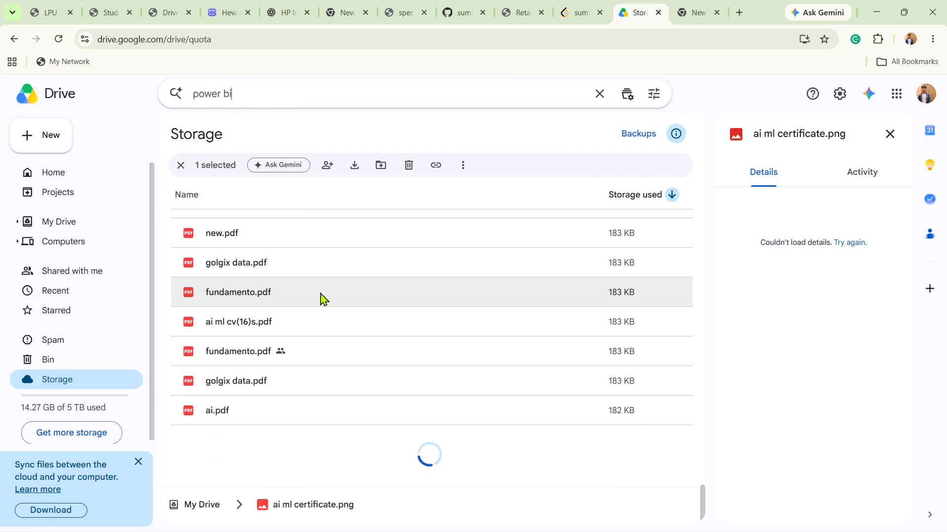
scroll(320, 292, "down", 4)
scroll(320, 292, "up", 6)
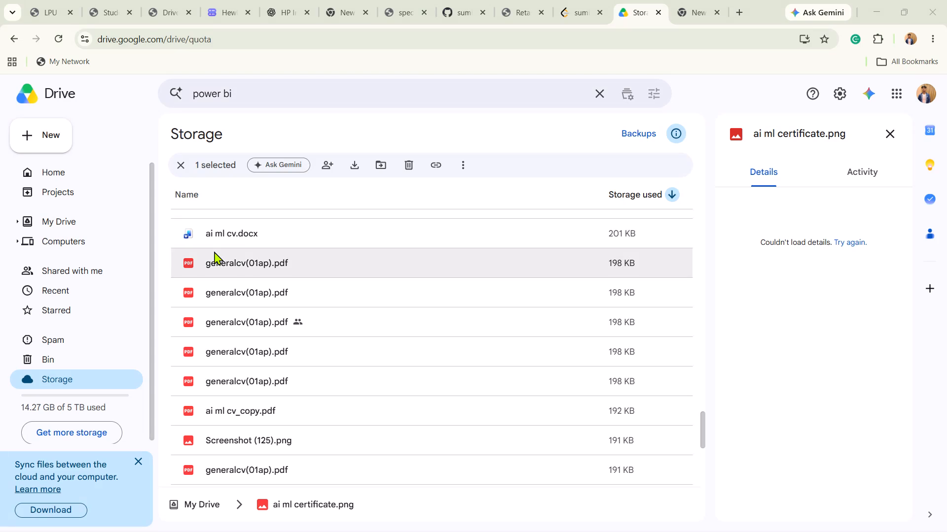
Search the web for power bi simplilearn in a new tab and open the Free Microsoft Power BI Course with Certificate result.
left_click(742, 14)
type("power bi")
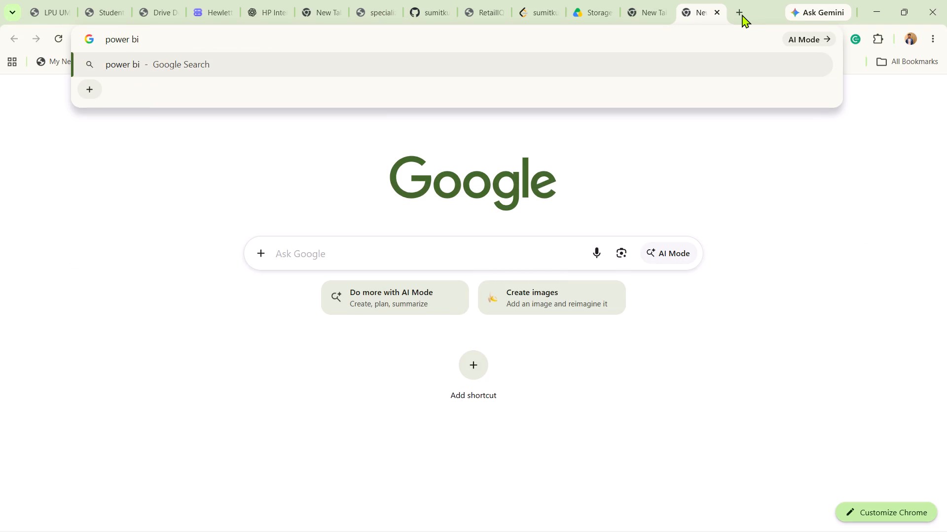
key("space")
type("simplilearn")
key("space")
key("Return")
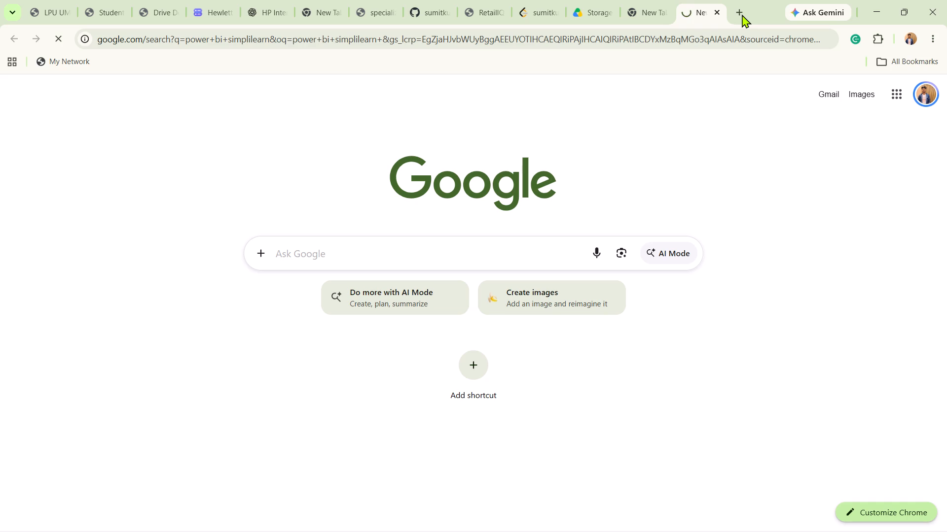
left_click(656, 0)
left_click(697, 0)
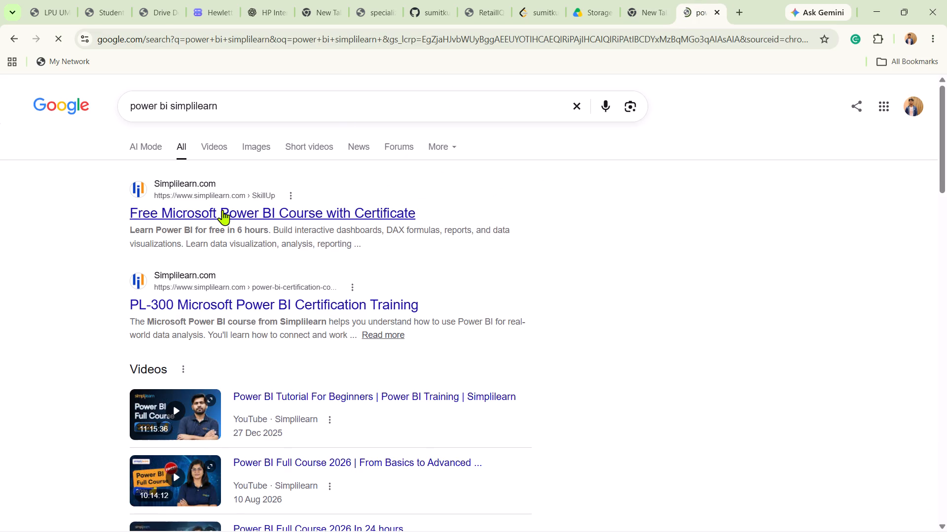
left_click(222, 210)
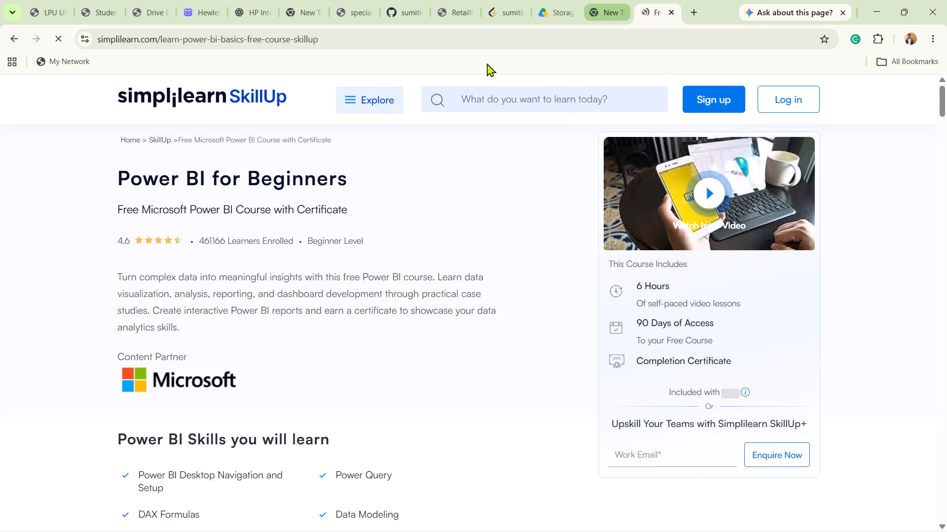
Sign in to Simplilearn from the Power BI for Beginners course page using the primary Google account.
left_click(794, 100)
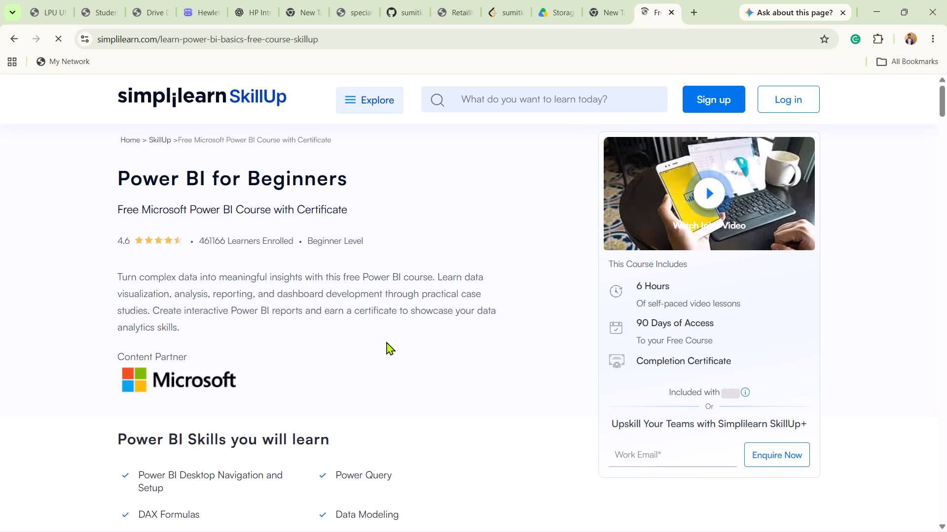
scroll(386, 341, "down", 1)
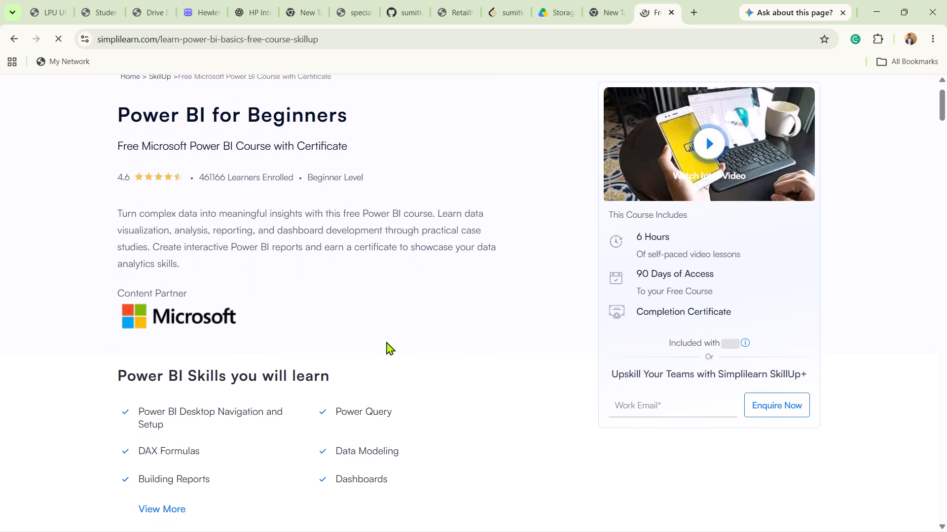
scroll(386, 341, "down", 1)
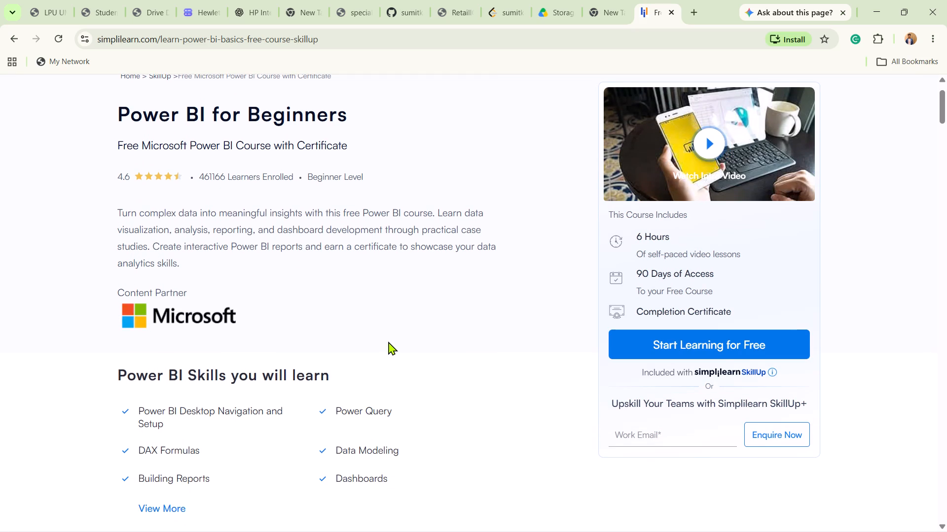
scroll(414, 332, "down", 3)
scroll(414, 332, "up", 8)
scroll(414, 332, "down", 8)
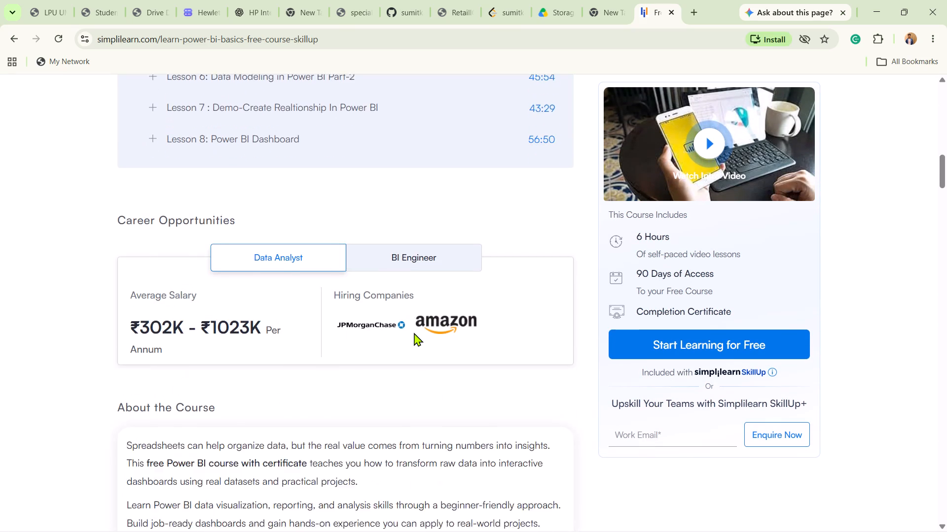
scroll(414, 332, "down", 1)
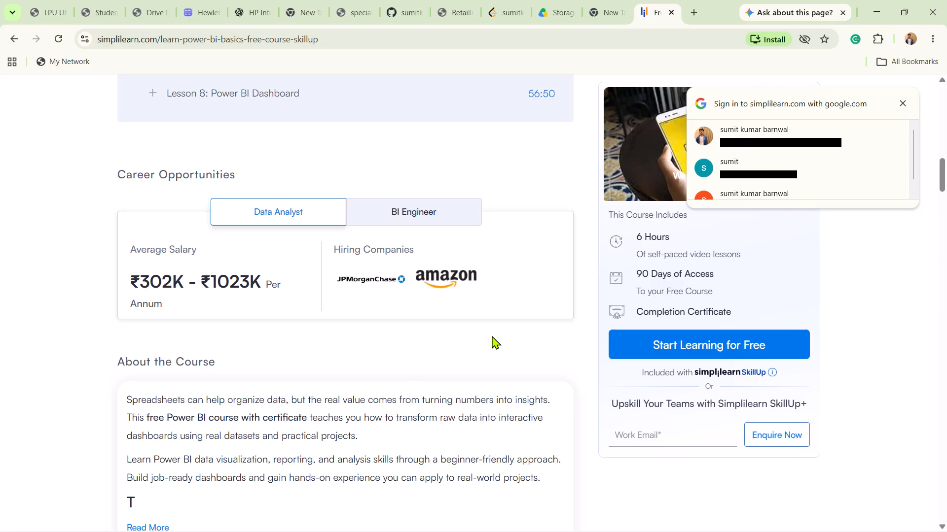
left_click(790, 139)
Examine the Power BI for Beginners course page, including its lesson list and completion certificate section.
scroll(543, 243, "up", 12)
scroll(543, 243, "down", 5)
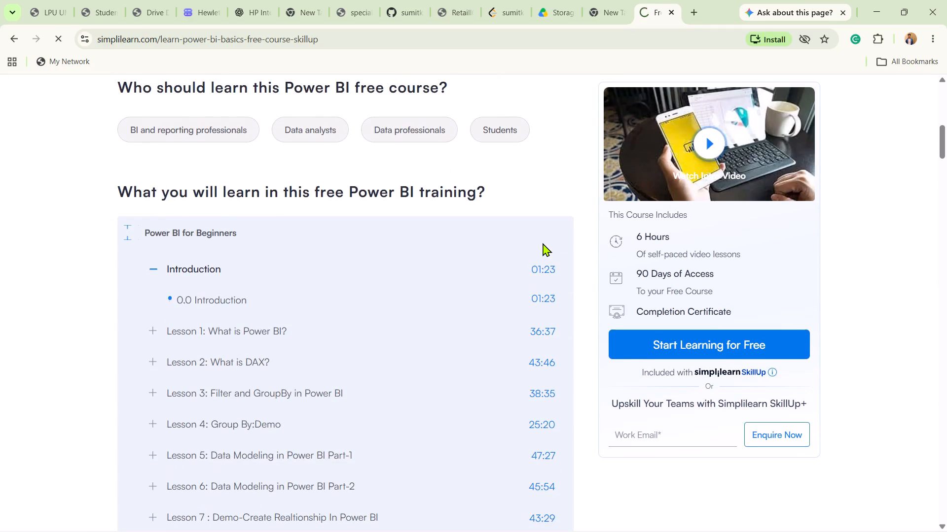
scroll(543, 243, "down", 2)
scroll(543, 243, "up", 8)
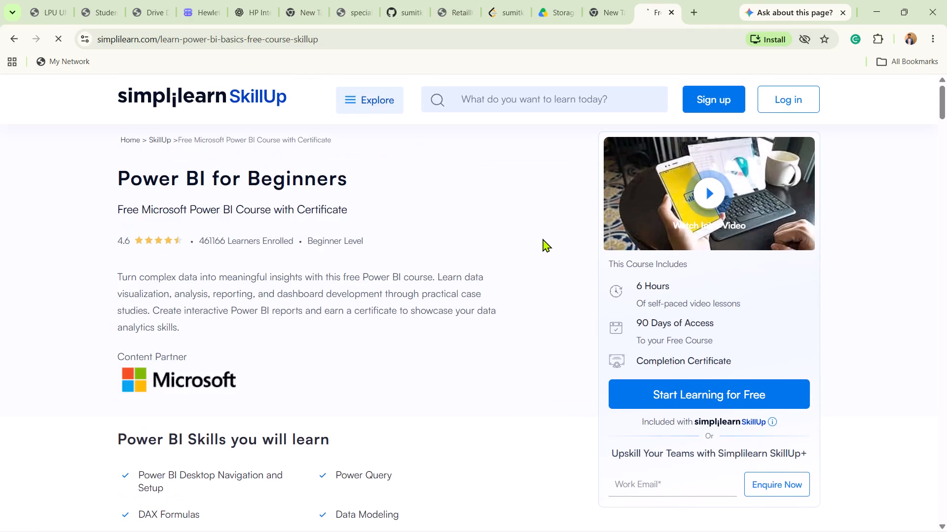
scroll(539, 215, "down", 16)
scroll(539, 215, "up", 4)
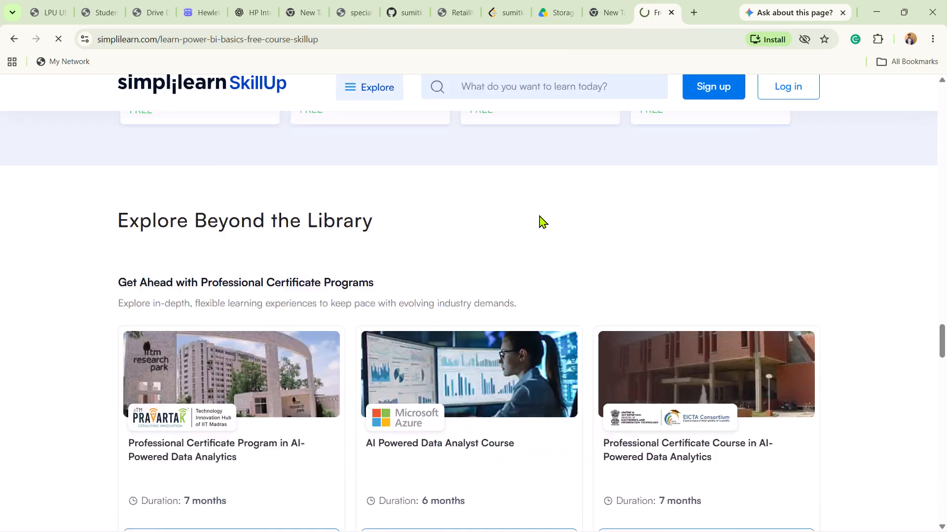
scroll(539, 215, "up", 13)
scroll(539, 215, "down", 2)
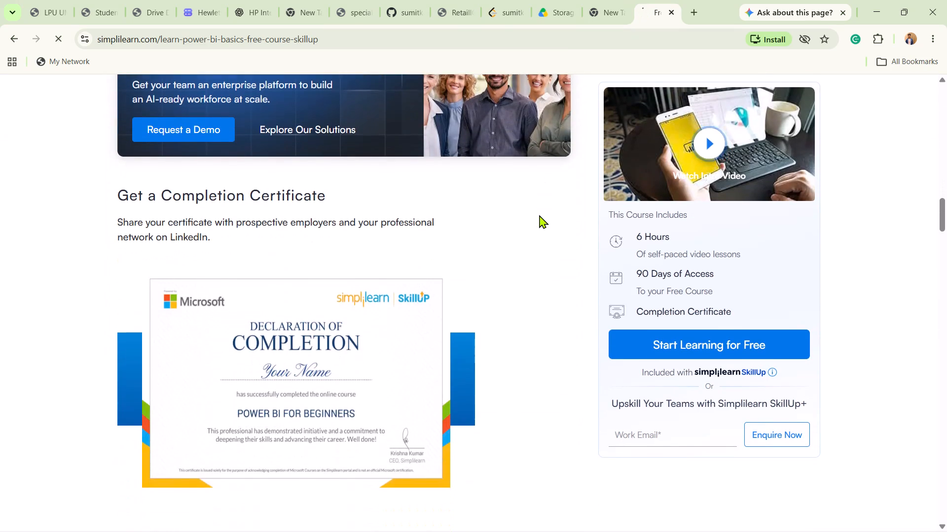
scroll(539, 215, "down", 2)
scroll(539, 215, "up", 12)
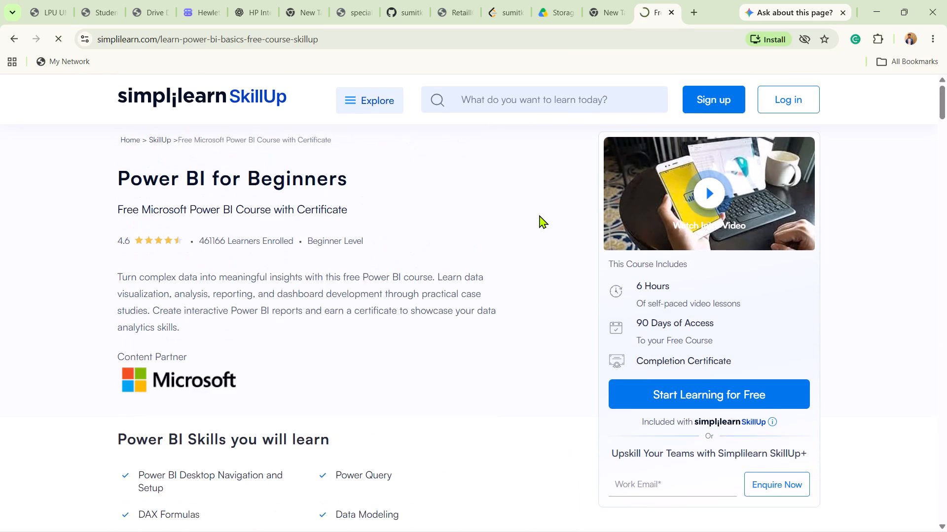
scroll(539, 215, "up", 4)
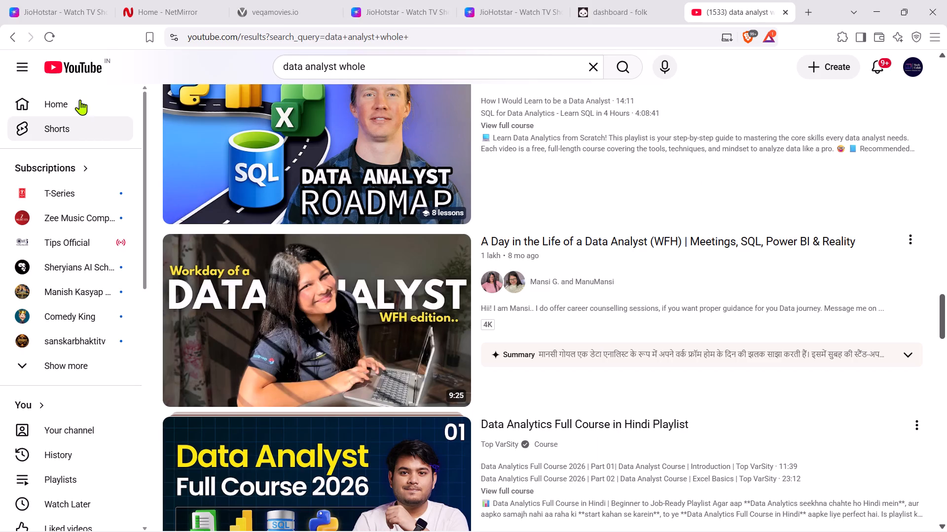
Switch to YouTube in Brave, open its home feed, and look over the recommended videos.
left_click(80, 100)
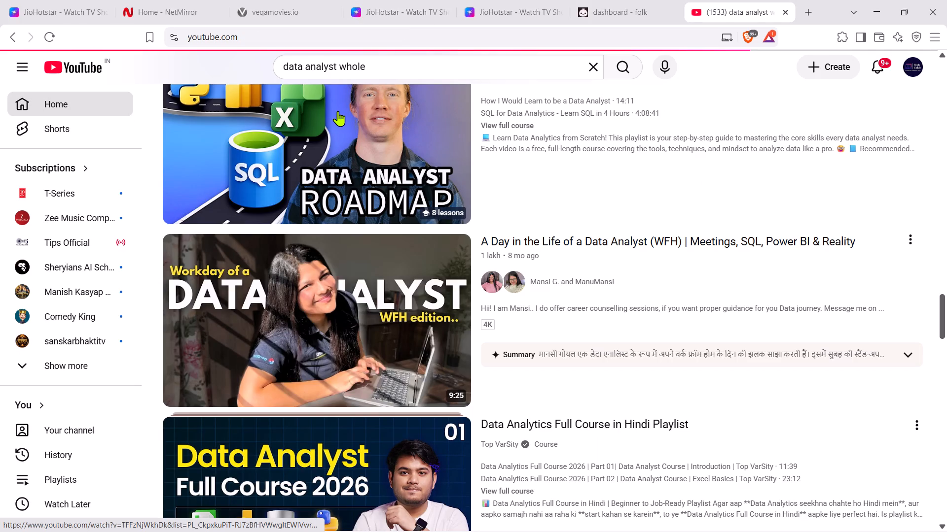
scroll(449, 304, "up", 4)
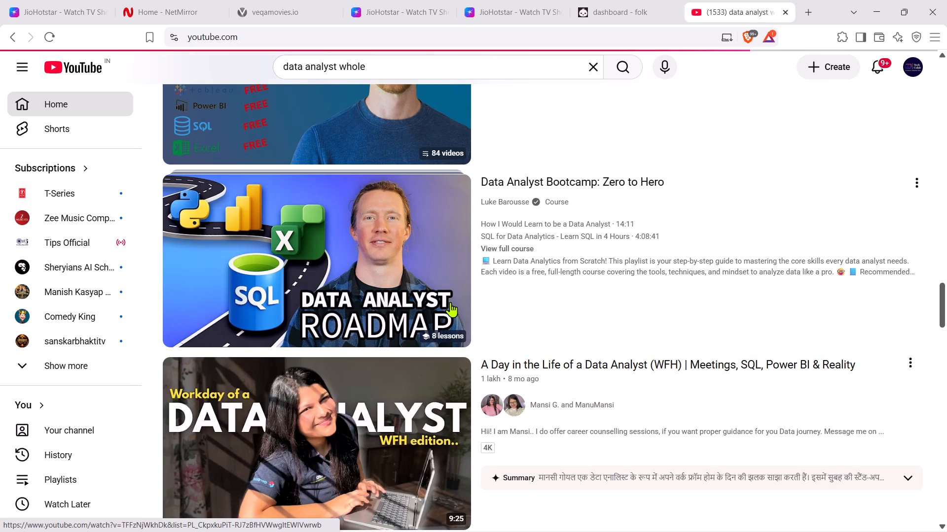
scroll(450, 302, "up", 17)
scroll(451, 298, "up", 4)
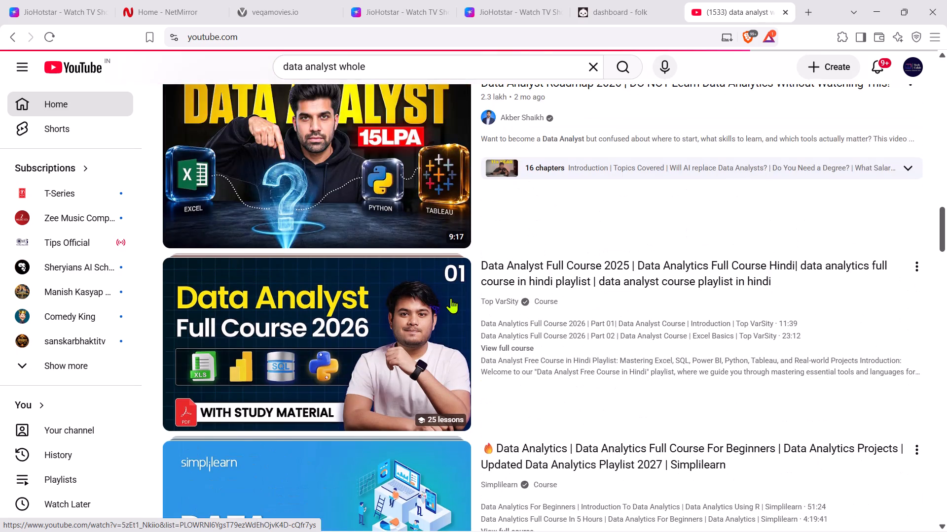
scroll(451, 298, "up", 13)
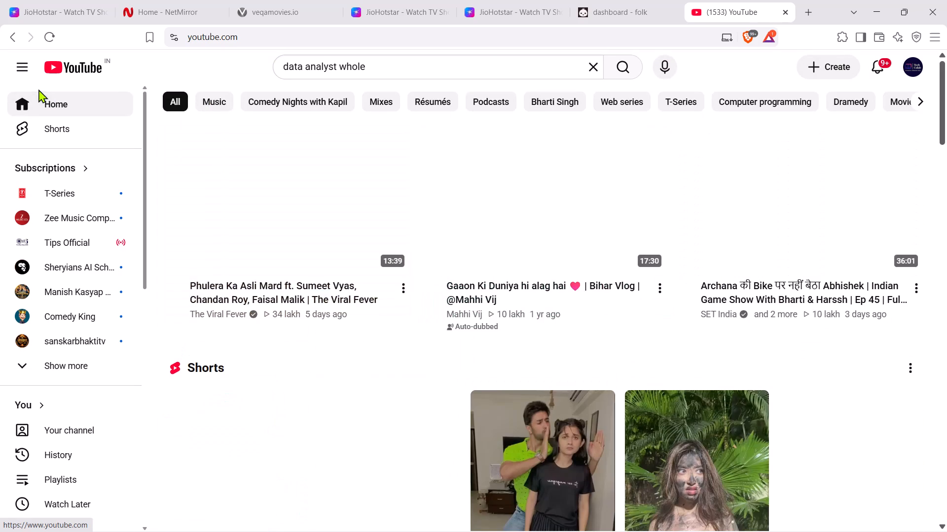
scroll(199, 351, "down", 5)
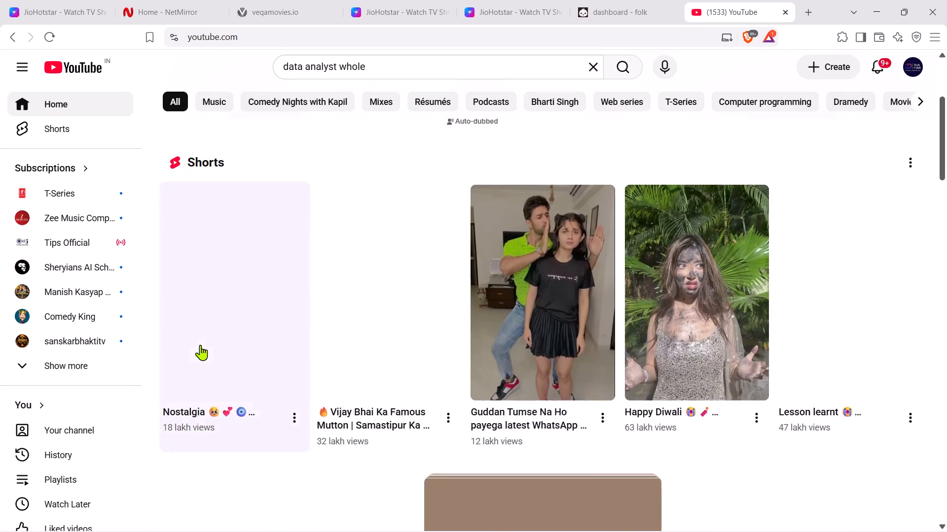
scroll(200, 344, "up", 6)
Replace the existing YouTube search text and search for koi fariyad.
left_click_drag(456, 69, 267, 64)
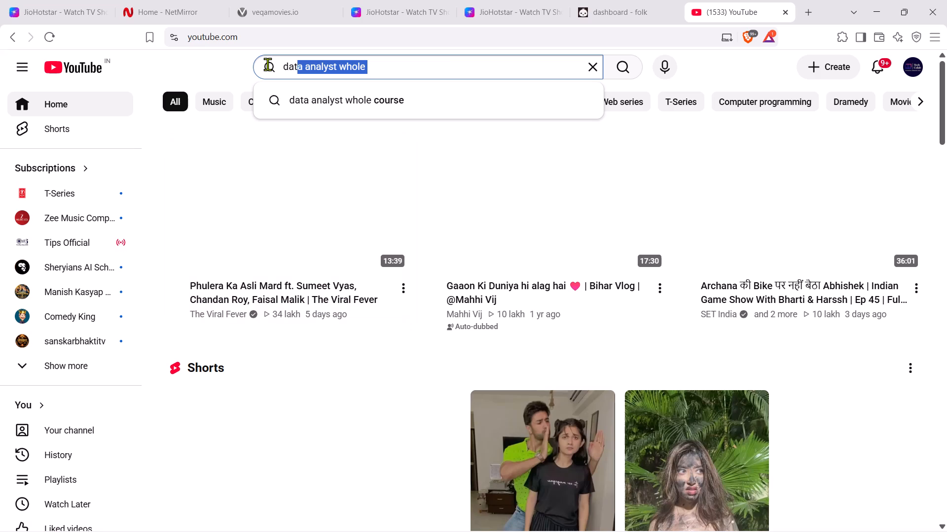
left_click_drag(267, 64, 265, 64)
left_click(599, 63)
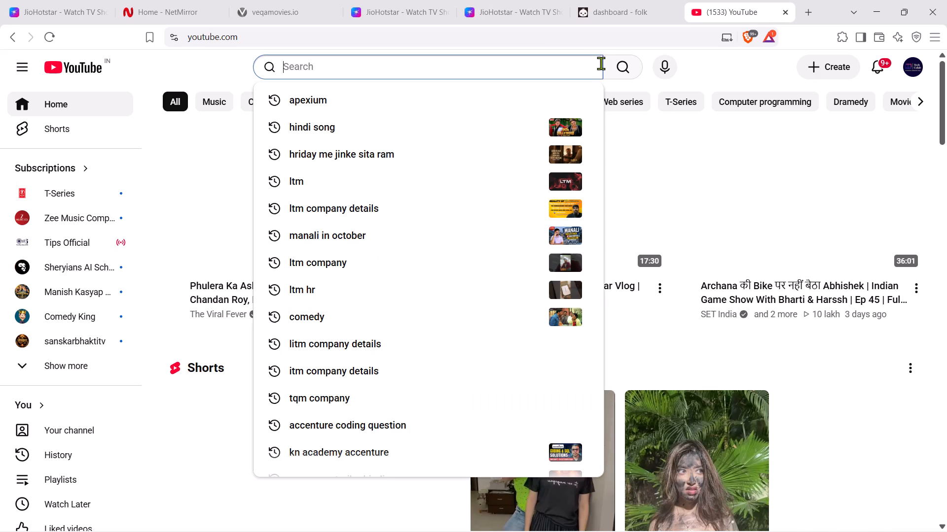
type("twr")
key("BackSpace")
key("BackSpace")
key("BackSpace")
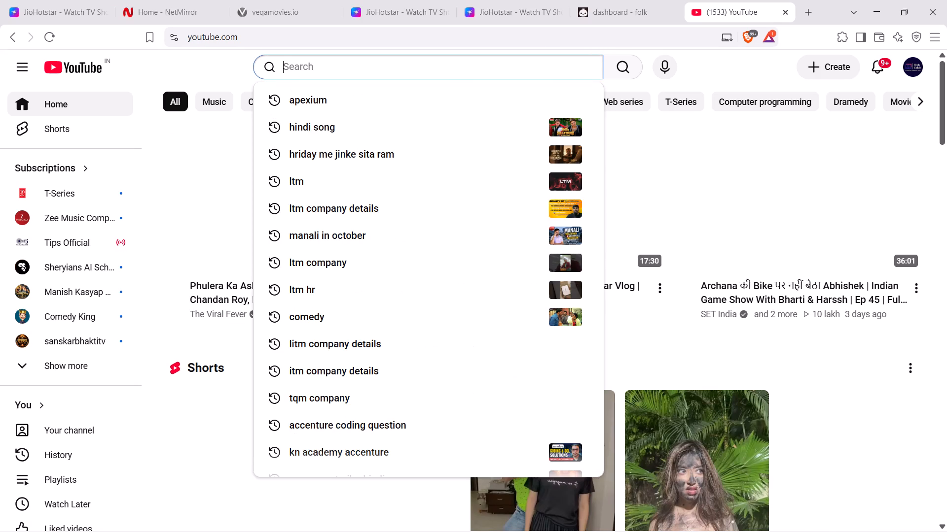
type("koi fariyad")
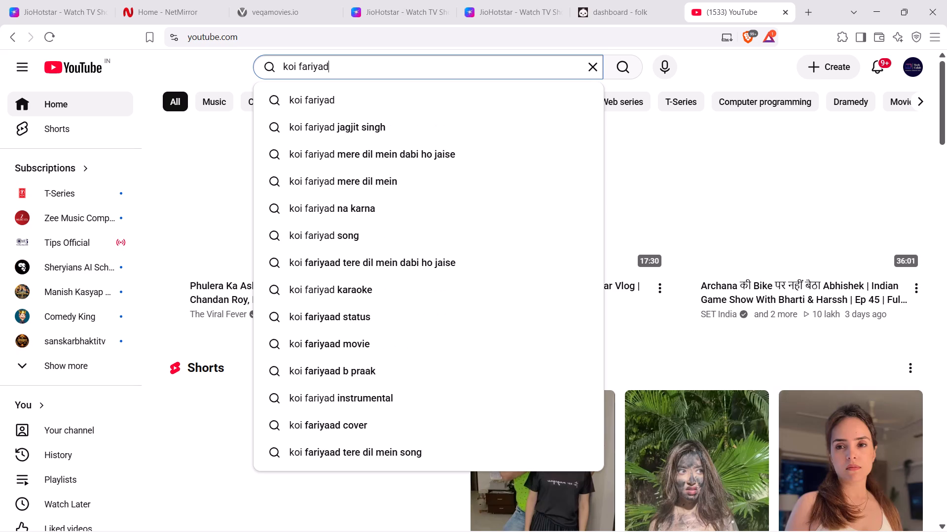
left_click(419, 98)
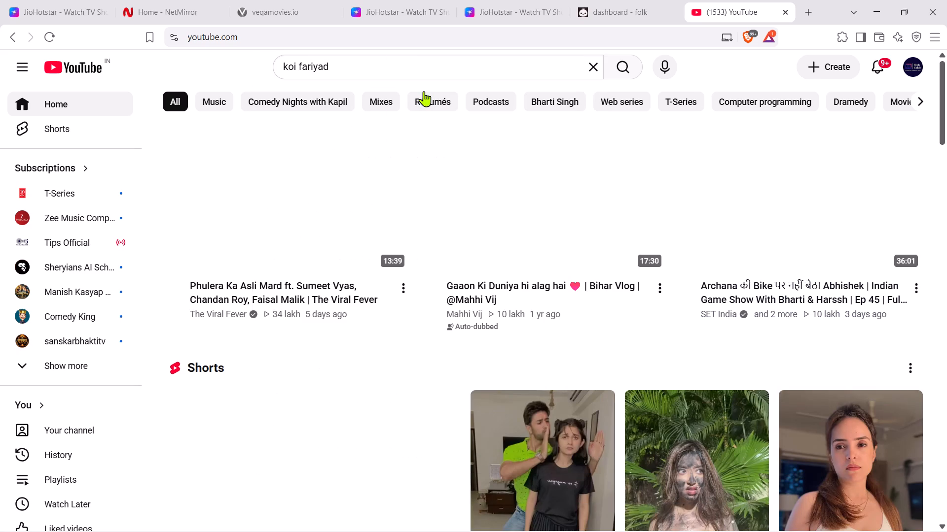
left_click(442, 81)
left_click(616, 70)
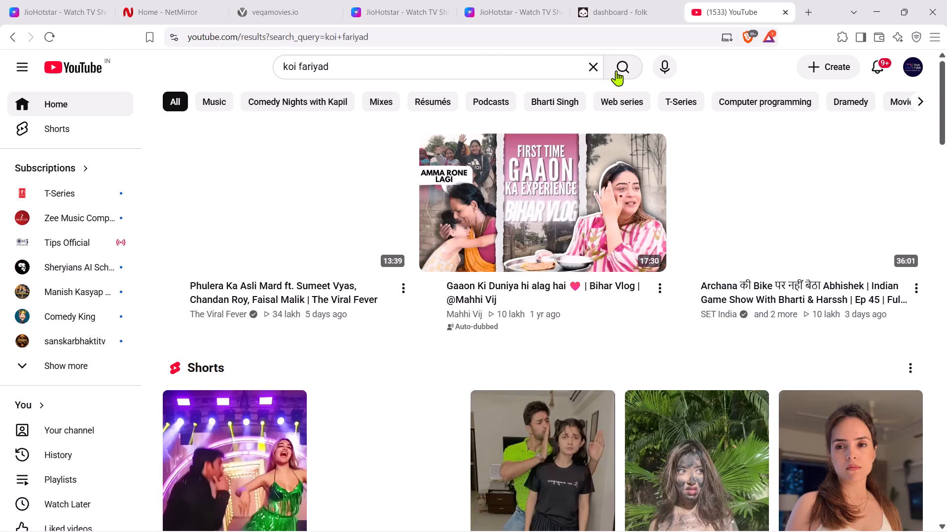
left_click(198, 72)
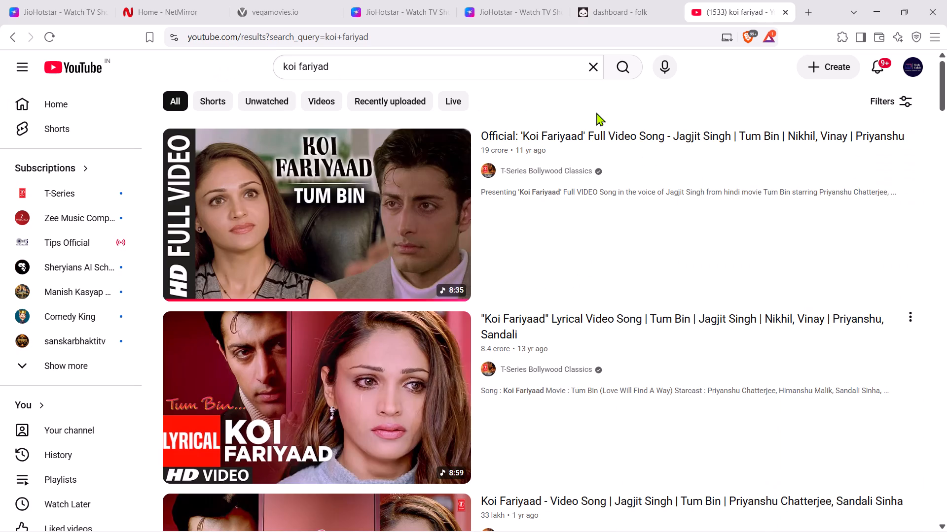
Find and play the Koi Fariyaad Lyrical Video - Hindi Lyrics by Jagjit Singh from the results, skipping forward past its opening.
scroll(366, 359, "down", 16)
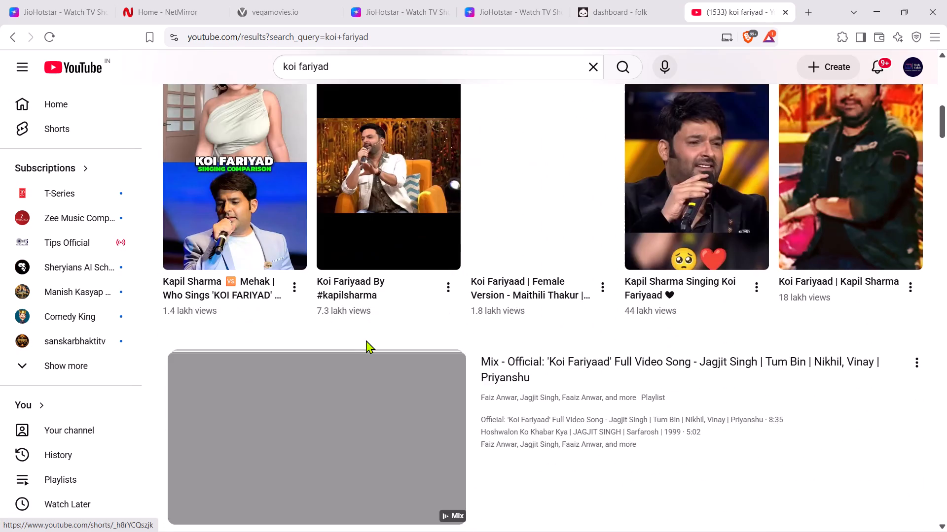
scroll(366, 340, "down", 11)
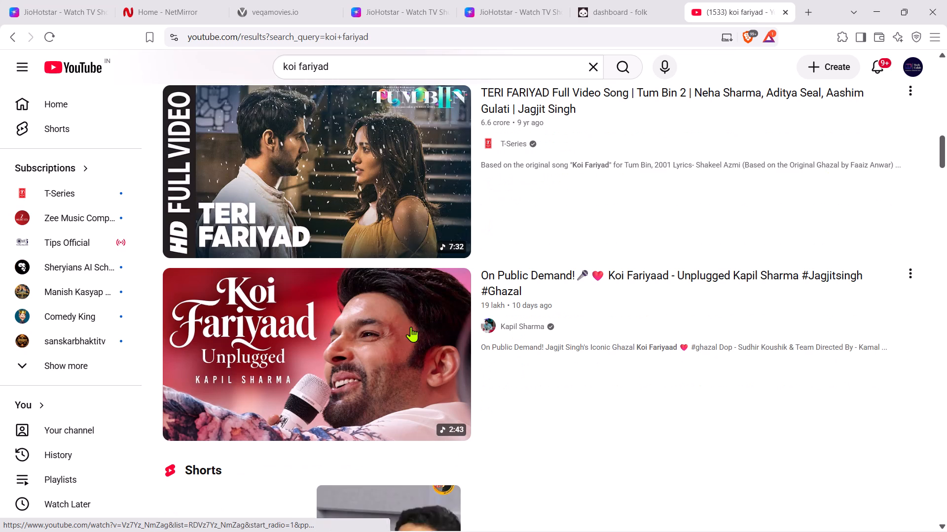
scroll(411, 327, "down", 10)
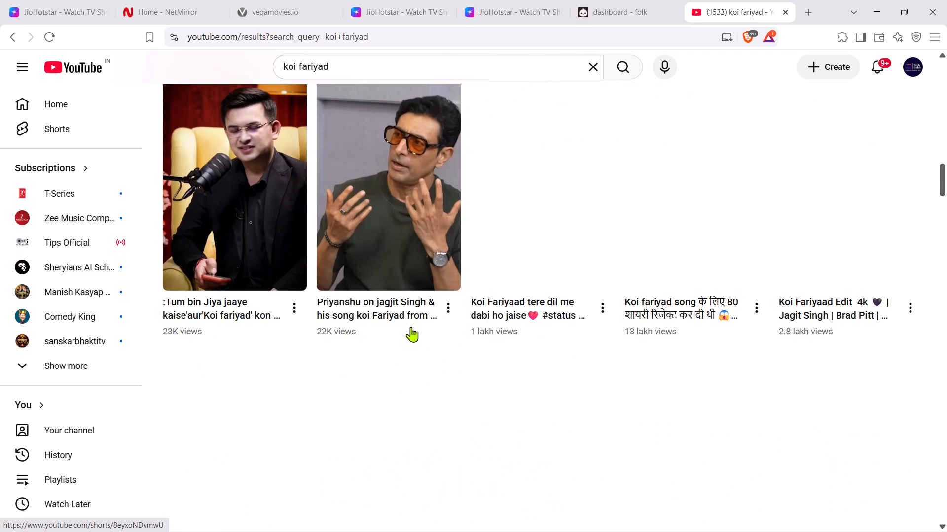
scroll(411, 327, "down", 8)
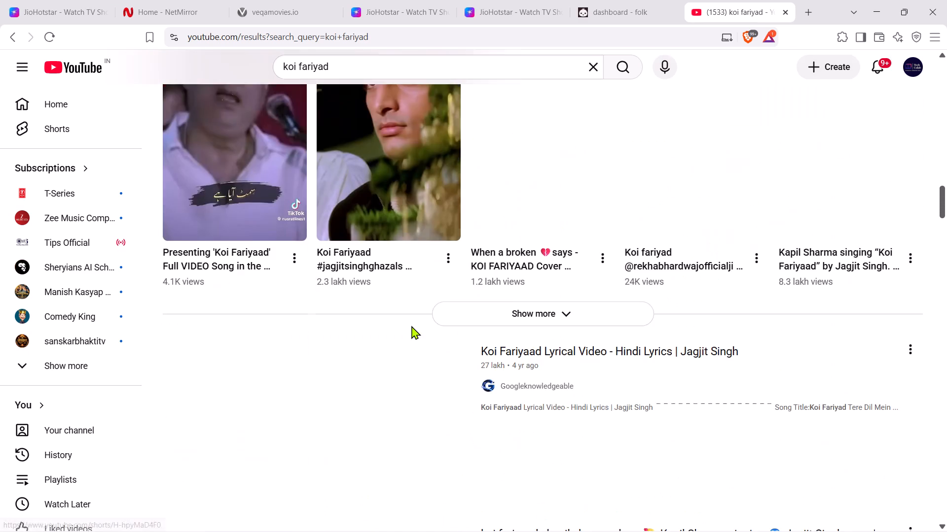
scroll(411, 326, "down", 5)
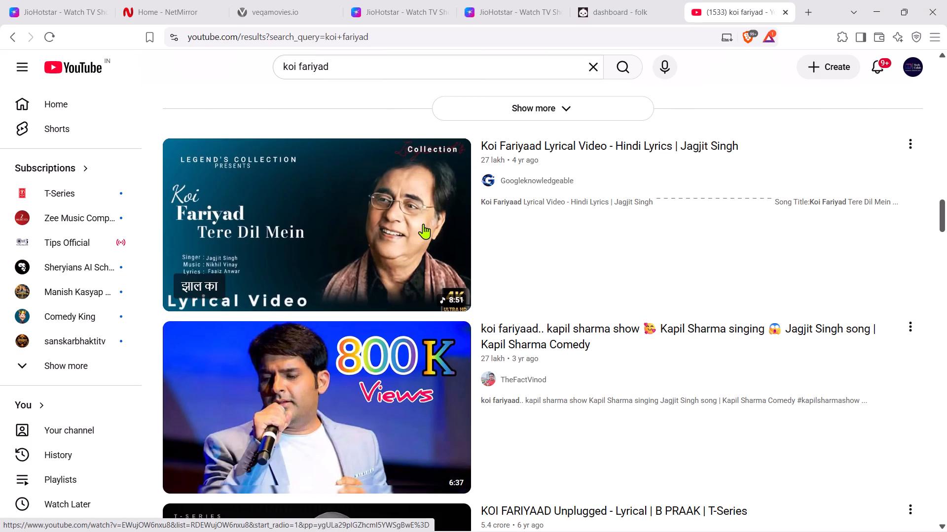
left_click(432, 198)
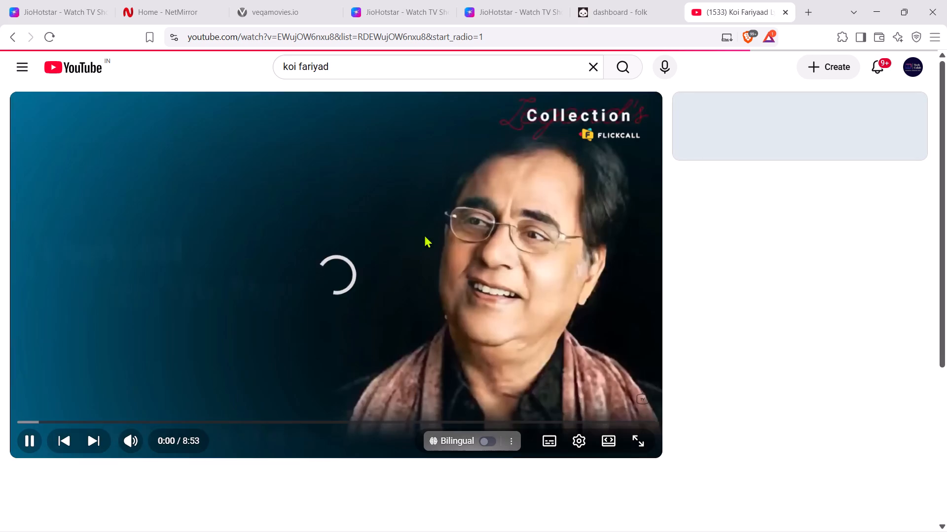
key("Right")
key("Right")
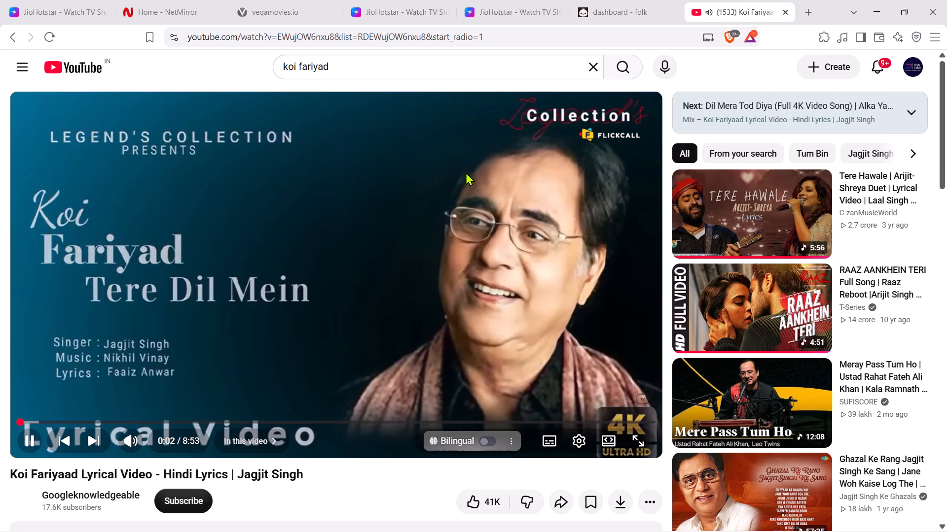
key("Right")
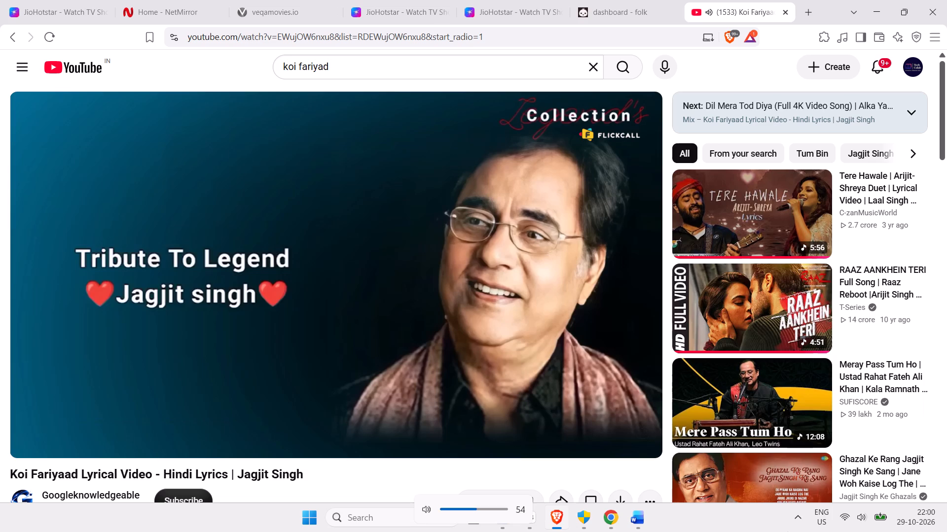
Switch to Chrome and examine the Simplilearn Power BI for Beginners page, including its skills, lesson list and career opportunities.
left_click(615, 528)
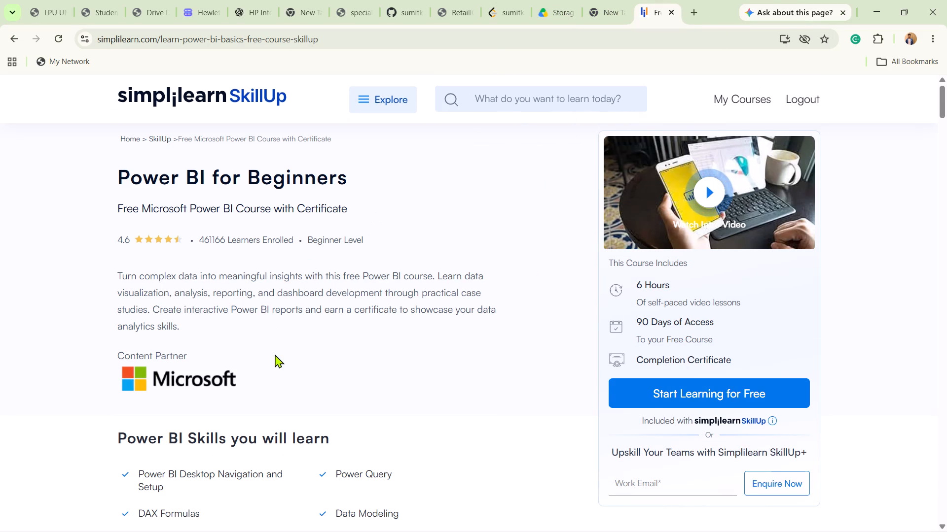
scroll(275, 354, "down", 4)
scroll(276, 354, "up", 5)
scroll(687, 369, "down", 4)
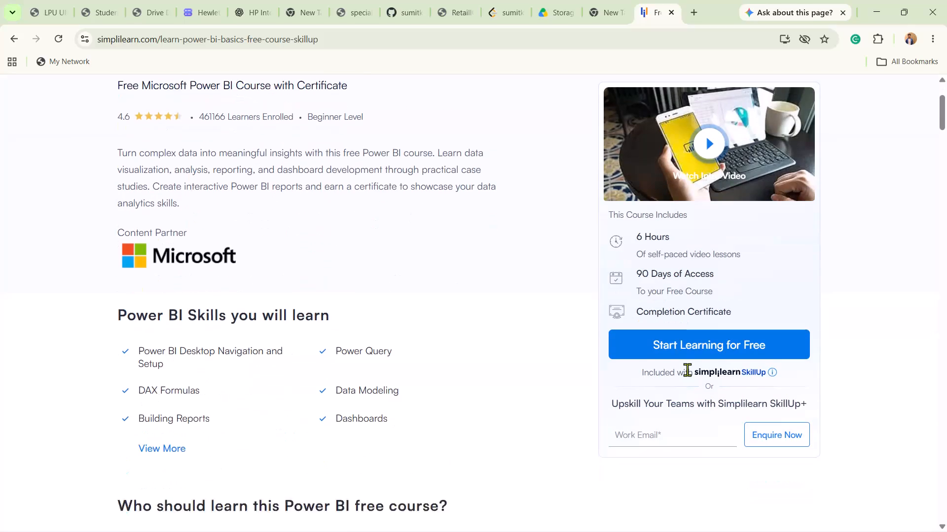
scroll(687, 369, "up", 9)
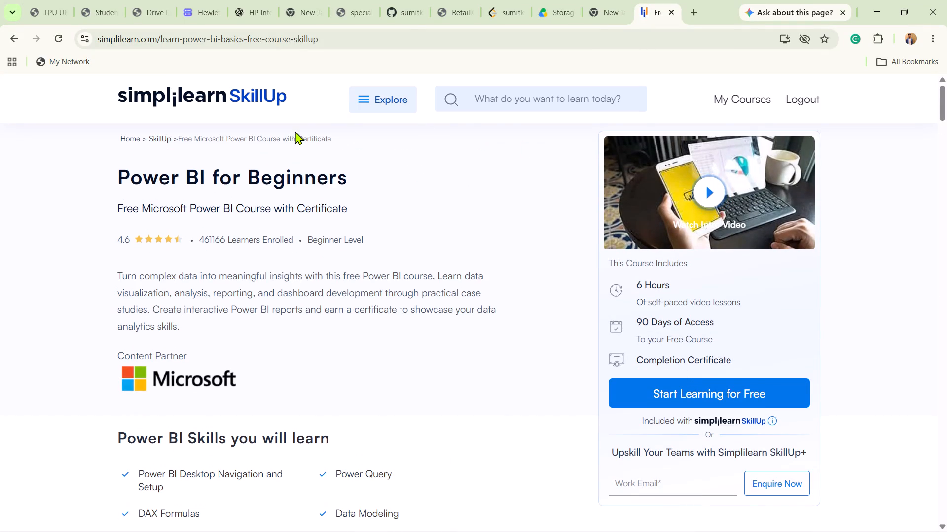
scroll(176, 350, "down", 19)
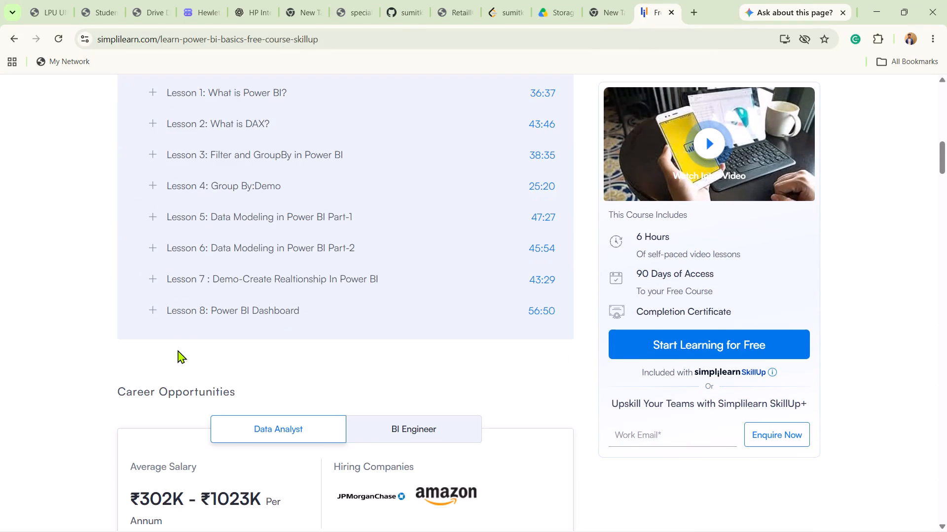
scroll(179, 349, "down", 6)
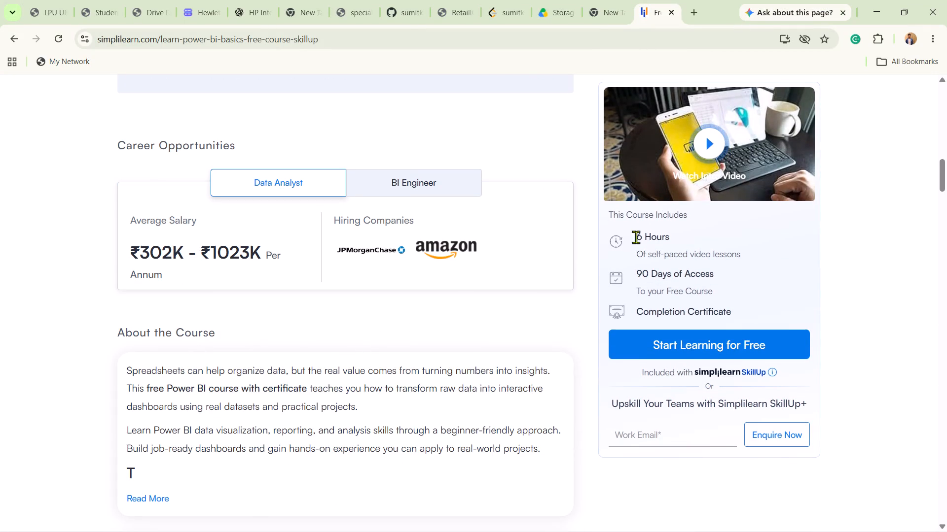
scroll(632, 241, "up", 11)
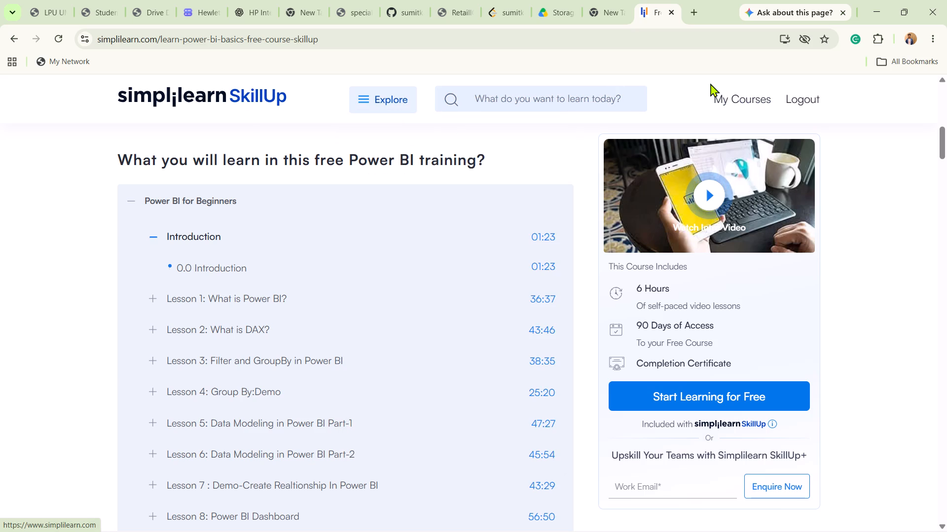
Open My Courses from the Simplilearn SkillUp course page.
left_click(747, 100)
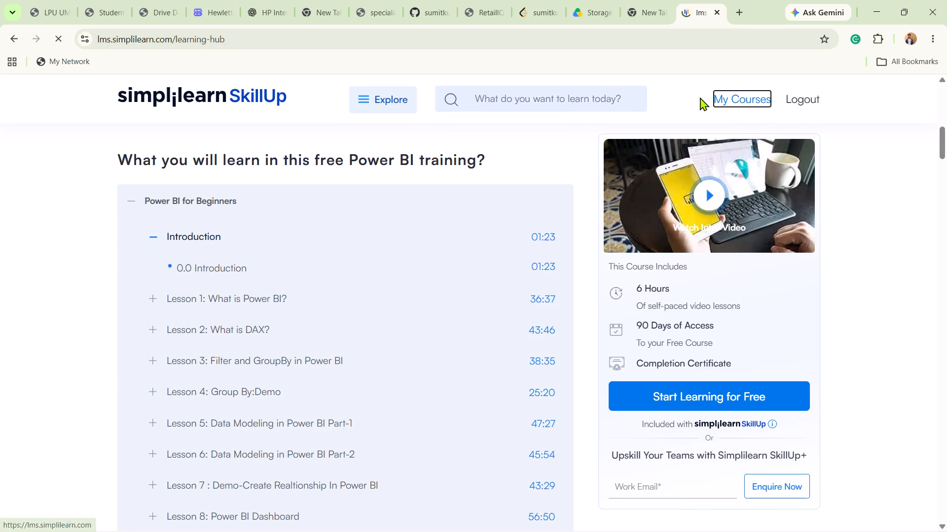
left_click(637, 12)
left_click(687, 2)
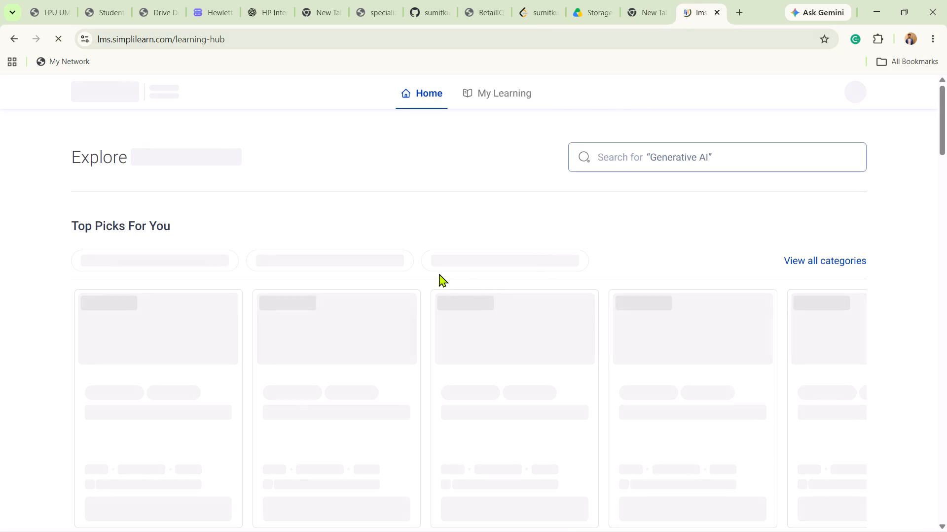
Look through the Simplilearn learning hub home page, including Top Picks For You and the other course sections.
scroll(316, 271, "down", 5)
scroll(319, 270, "up", 5)
scroll(319, 270, "down", 4)
scroll(319, 270, "up", 3)
scroll(319, 270, "down", 2)
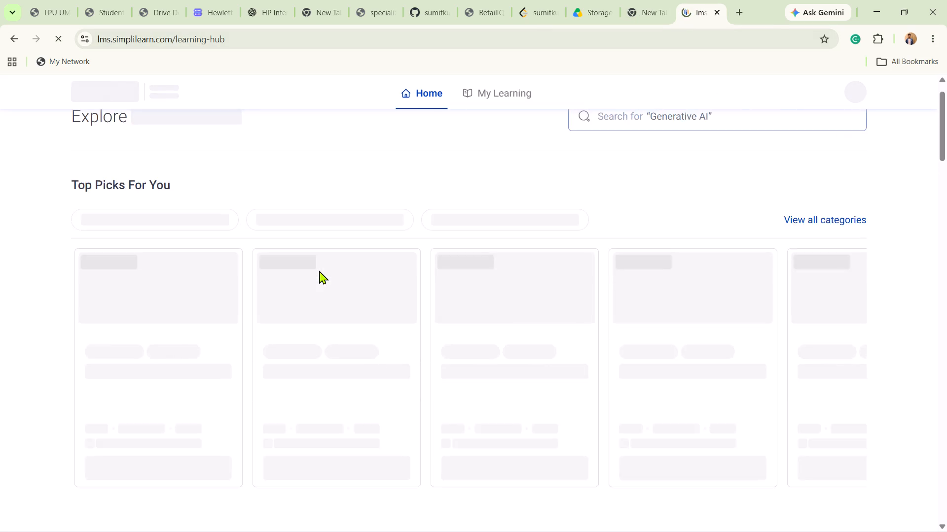
scroll(319, 270, "down", 2)
scroll(319, 270, "up", 3)
scroll(319, 270, "down", 15)
scroll(328, 248, "down", 6)
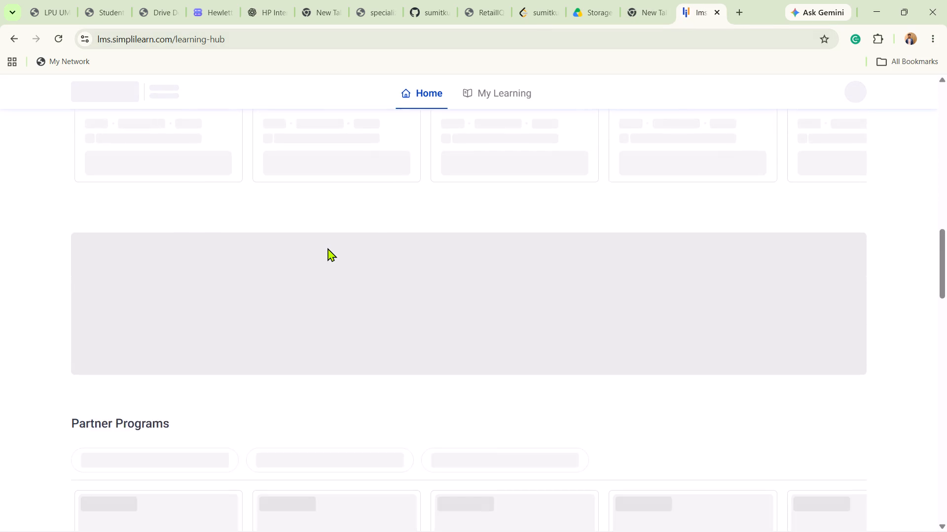
scroll(328, 247, "down", 18)
scroll(329, 244, "down", 5)
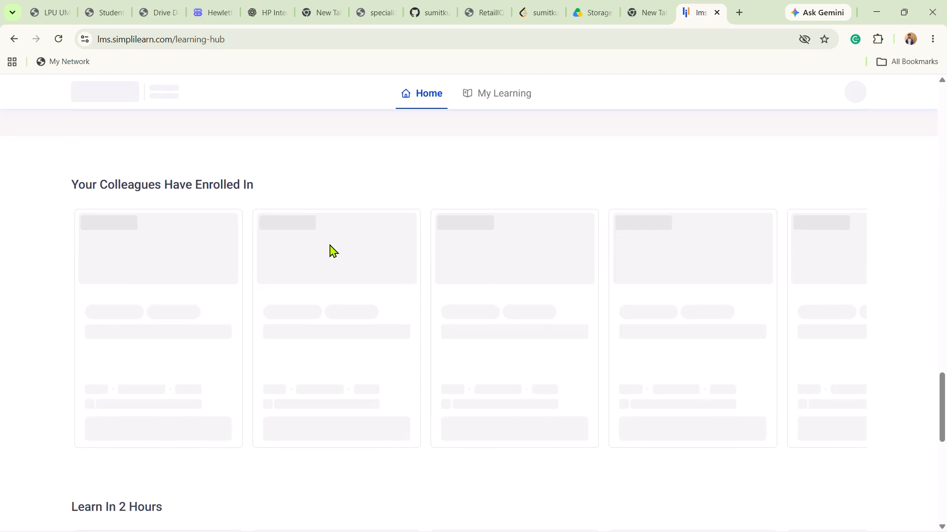
scroll(329, 244, "down", 11)
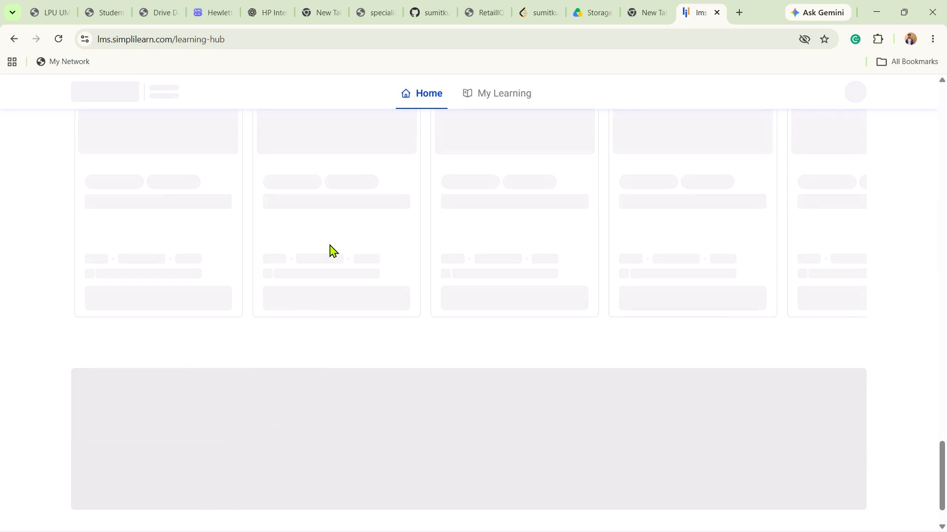
scroll(329, 244, "down", 12)
scroll(329, 244, "up", 16)
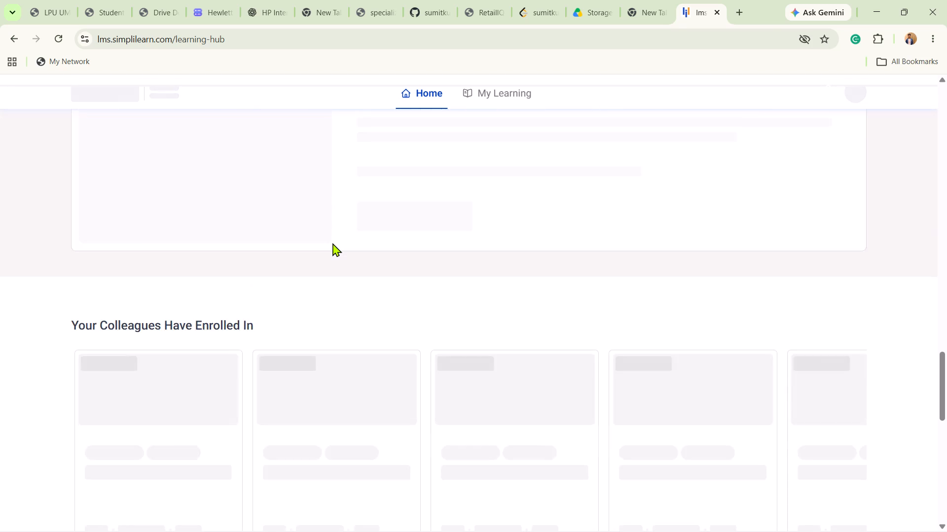
scroll(332, 243, "up", 10)
scroll(332, 243, "up", 15)
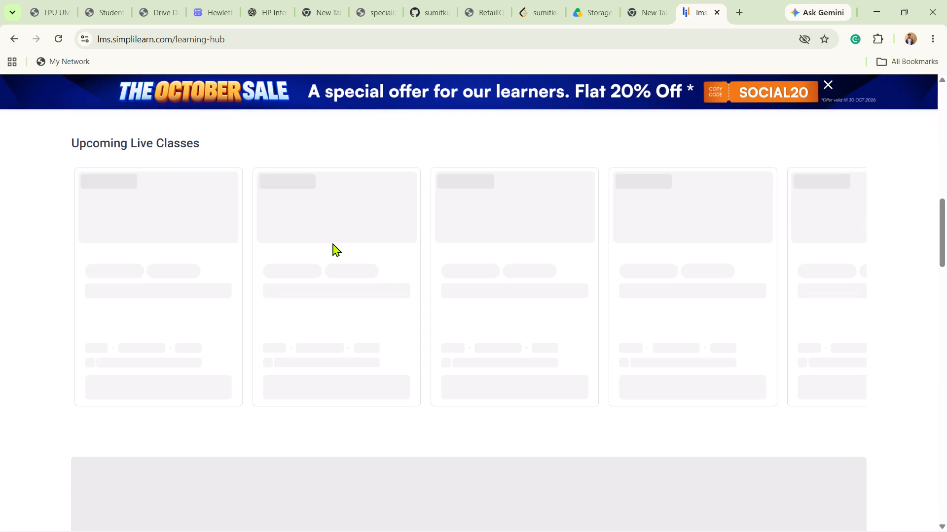
scroll(332, 243, "up", 20)
scroll(332, 243, "up", 5)
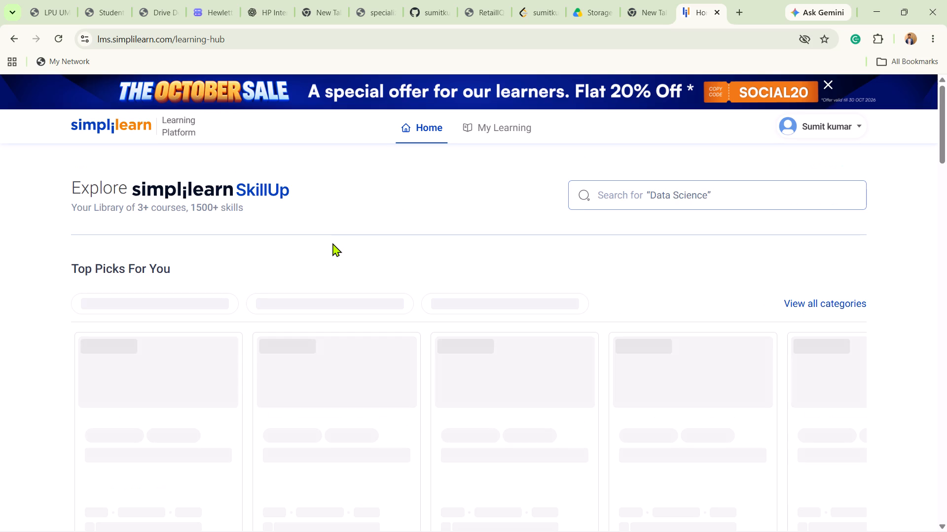
scroll(332, 243, "down", 2)
scroll(332, 243, "up", 2)
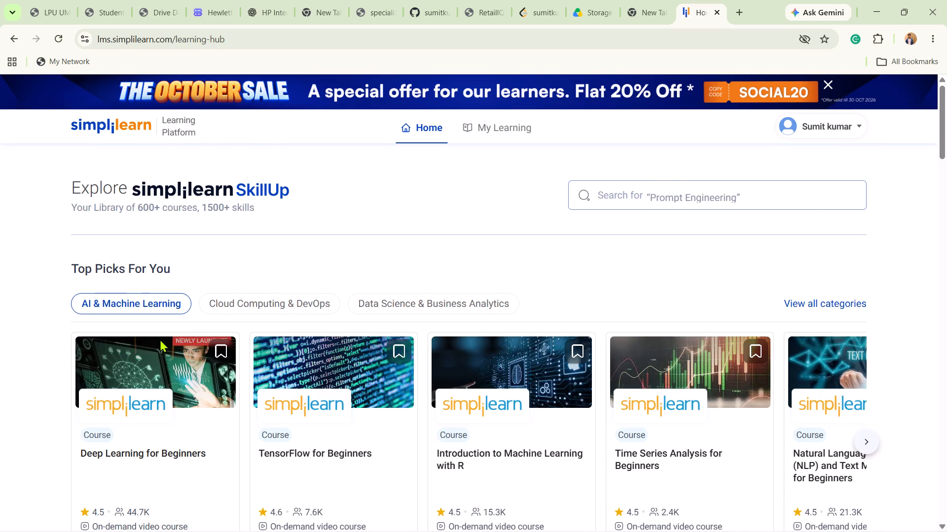
scroll(140, 399, "down", 2)
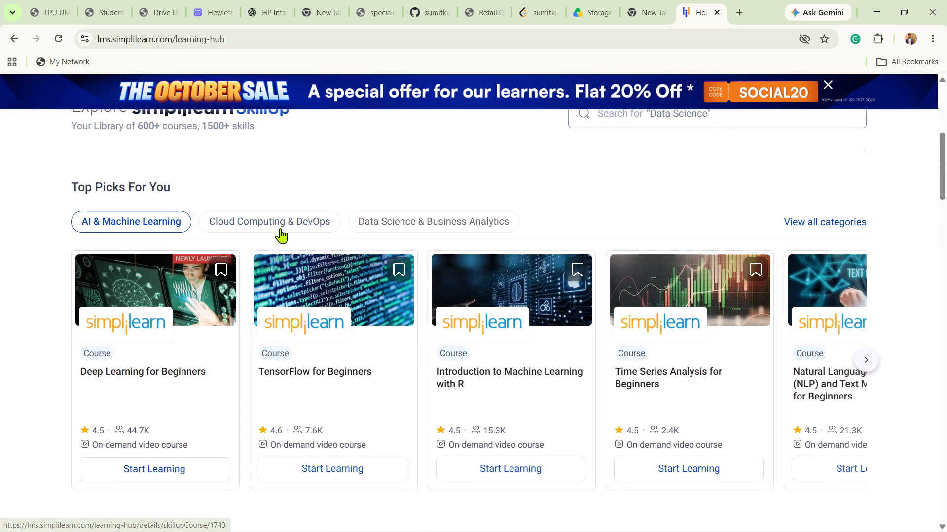
scroll(277, 232, "up", 5)
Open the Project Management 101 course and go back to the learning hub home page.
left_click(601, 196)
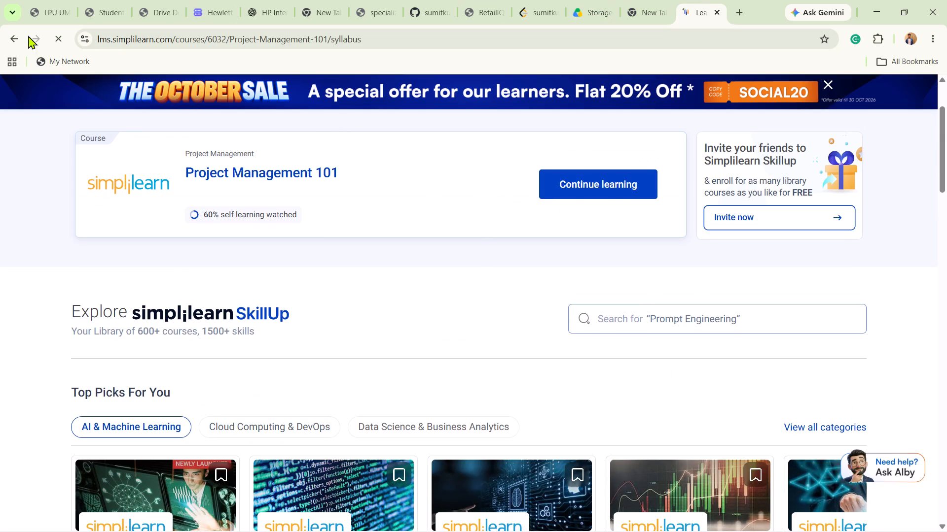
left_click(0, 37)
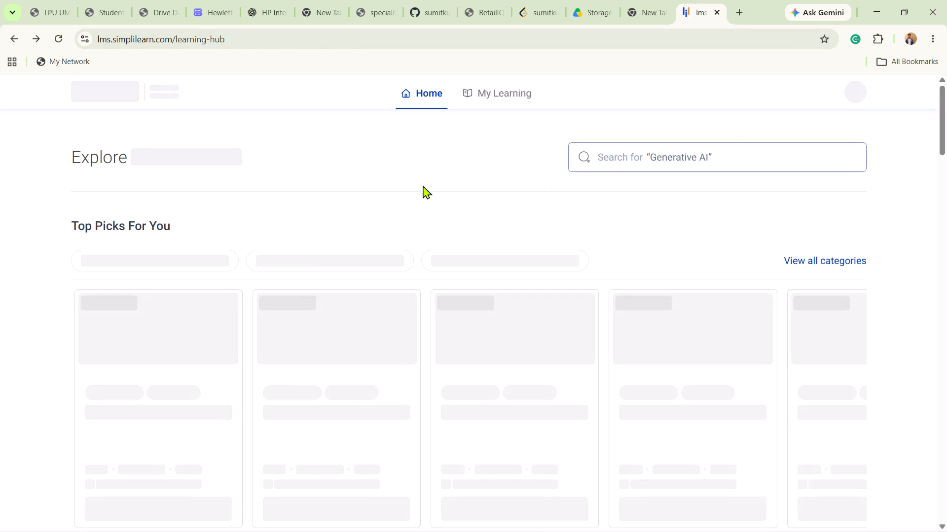
Open My Learning from the Simplilearn learning hub and dismiss the October Sale offer.
left_click(503, 99)
triple_click(507, 88)
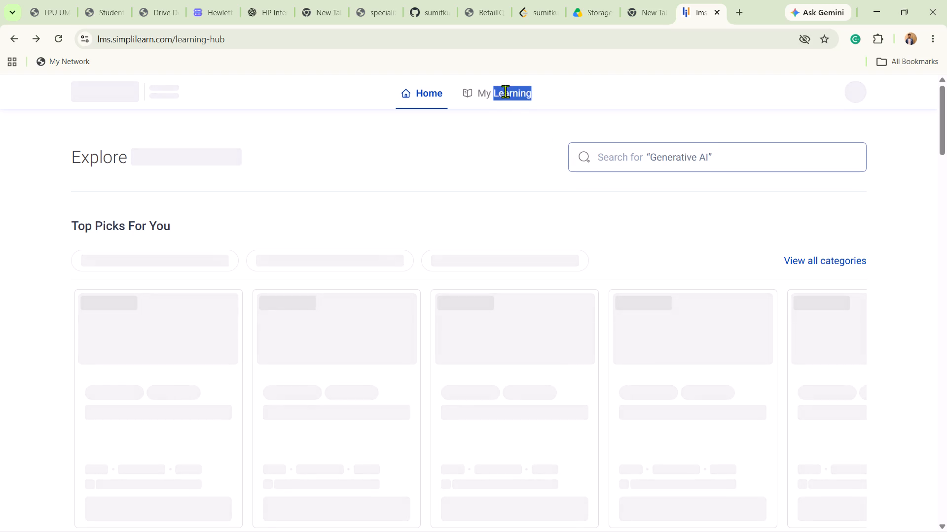
triple_click(505, 91)
left_click(505, 92)
left_click(489, 118)
left_click(488, 123)
triple_click(517, 129)
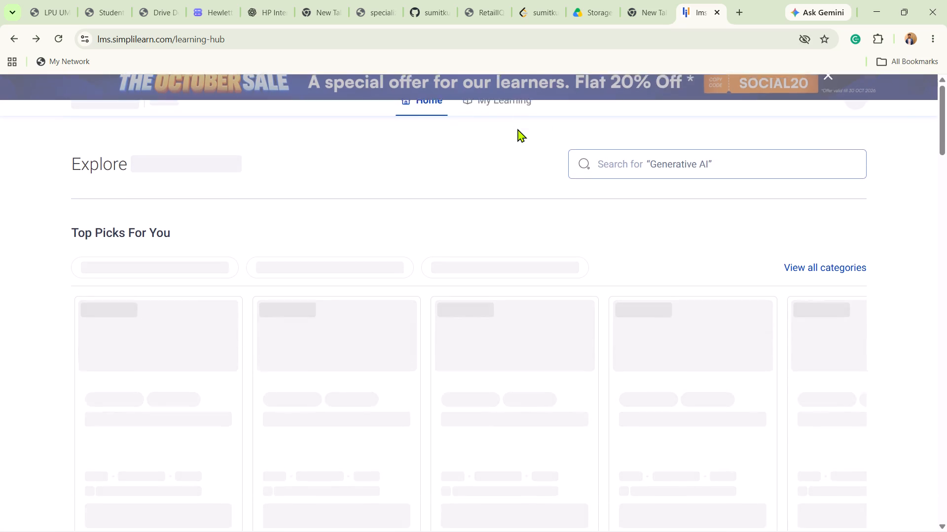
triple_click(476, 103)
left_click(476, 103)
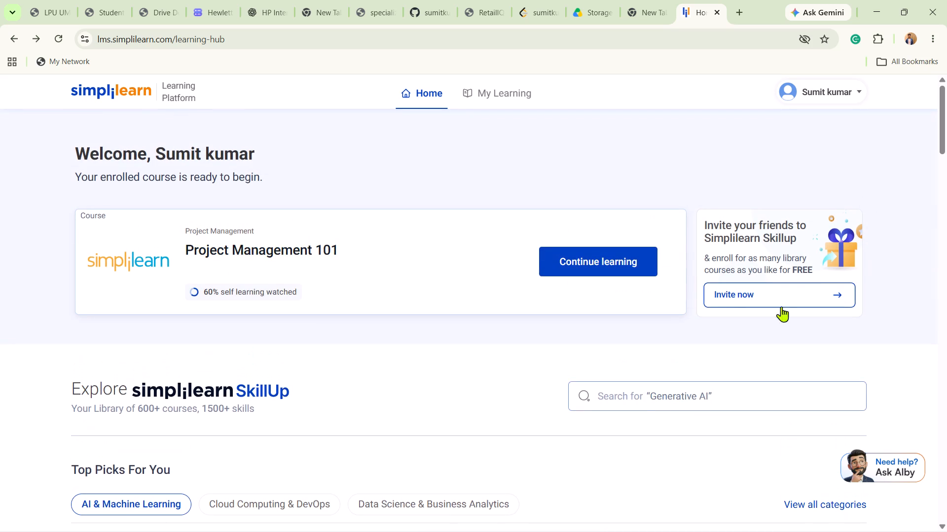
left_click(483, 101)
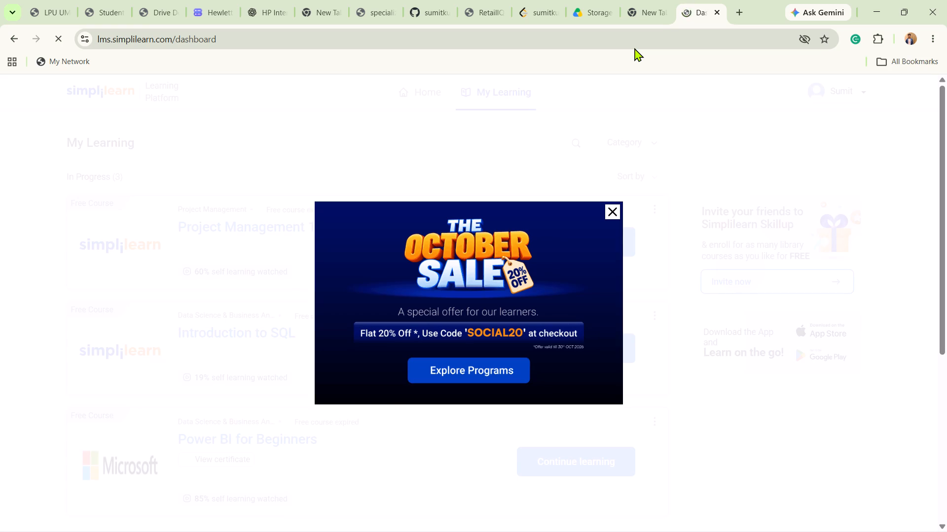
left_click(611, 208)
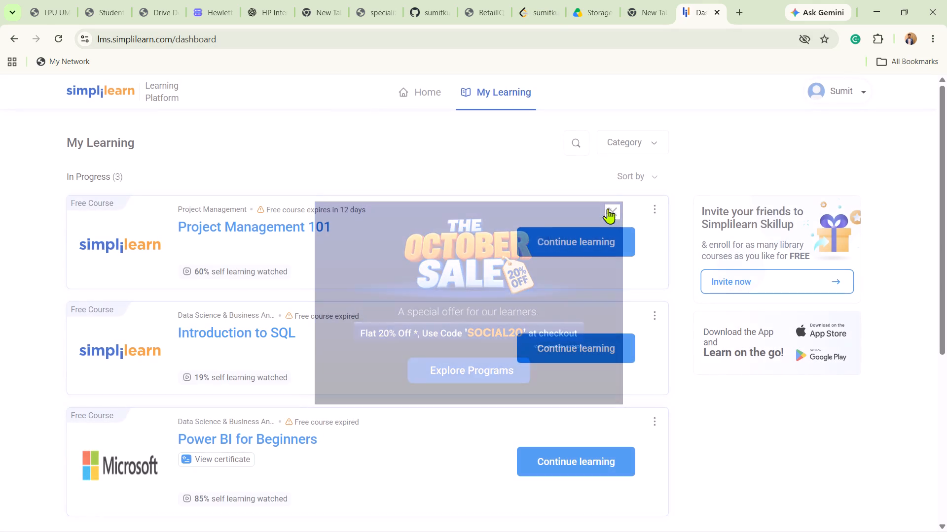
Open the Power BI for Beginners certificate from the enrolled courses and copy its shareable link.
scroll(344, 334, "down", 3)
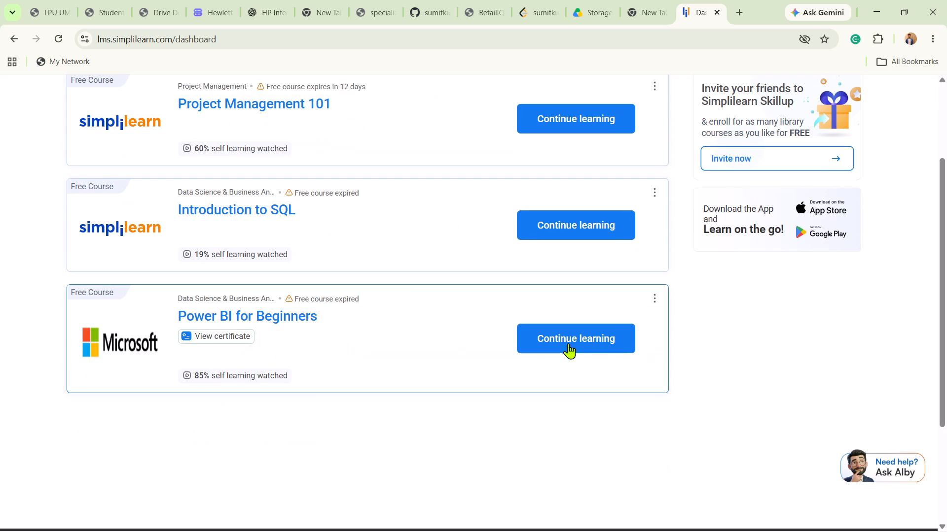
left_click(224, 342)
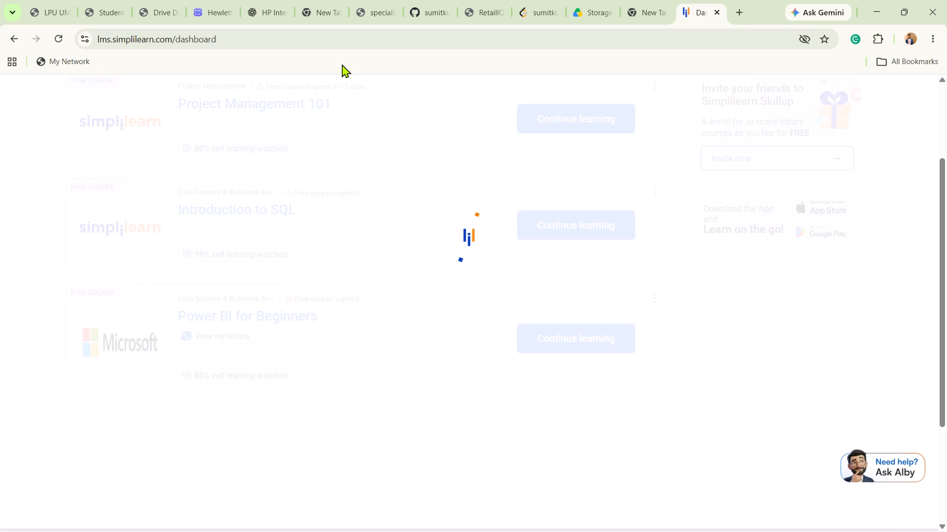
triple_click(422, 43)
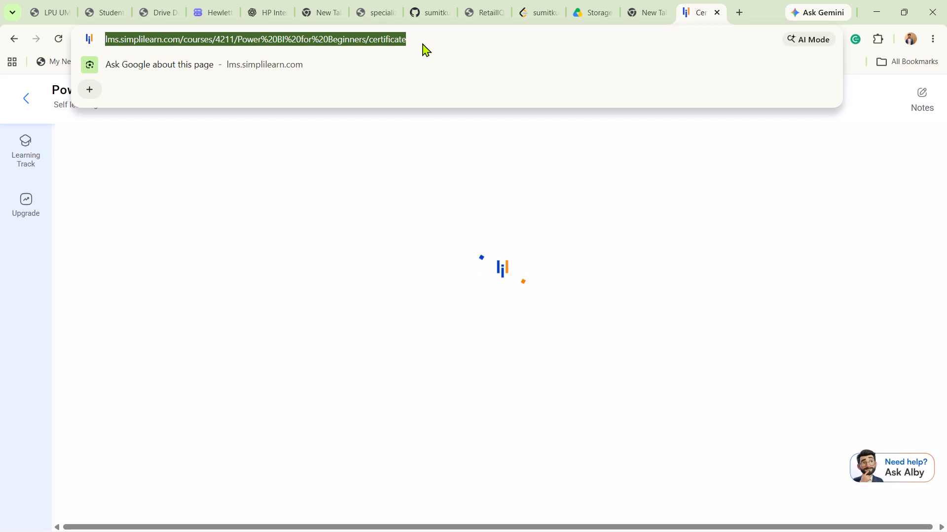
double_click(423, 43)
left_click(439, 27)
double_click(431, 44)
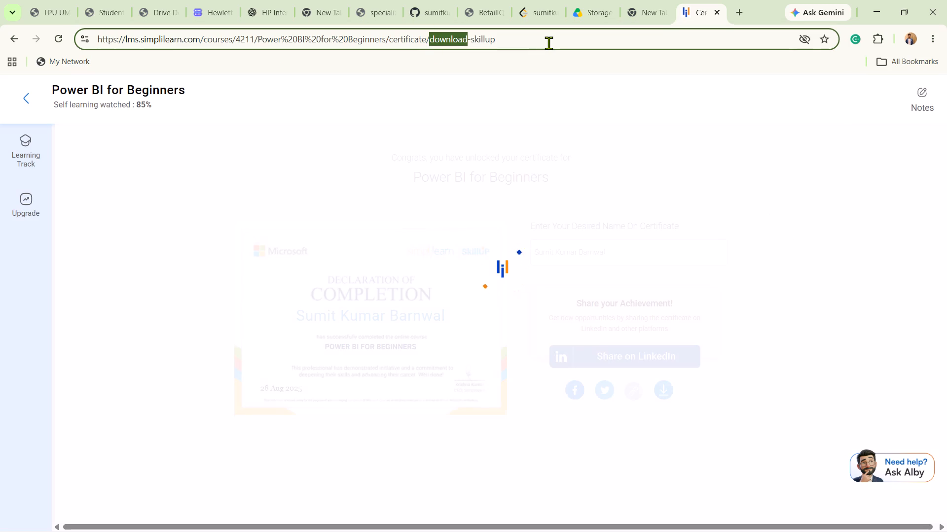
triple_click(548, 43)
left_click(548, 43)
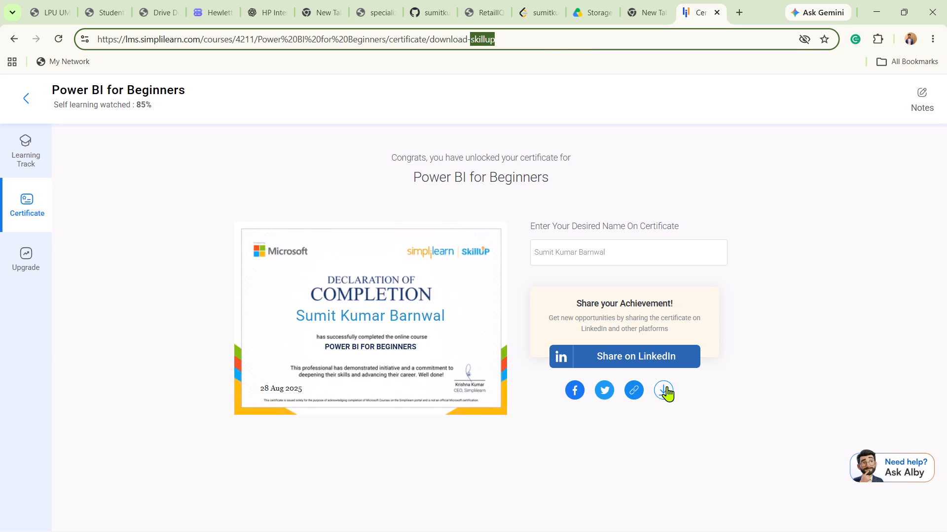
left_click(631, 392)
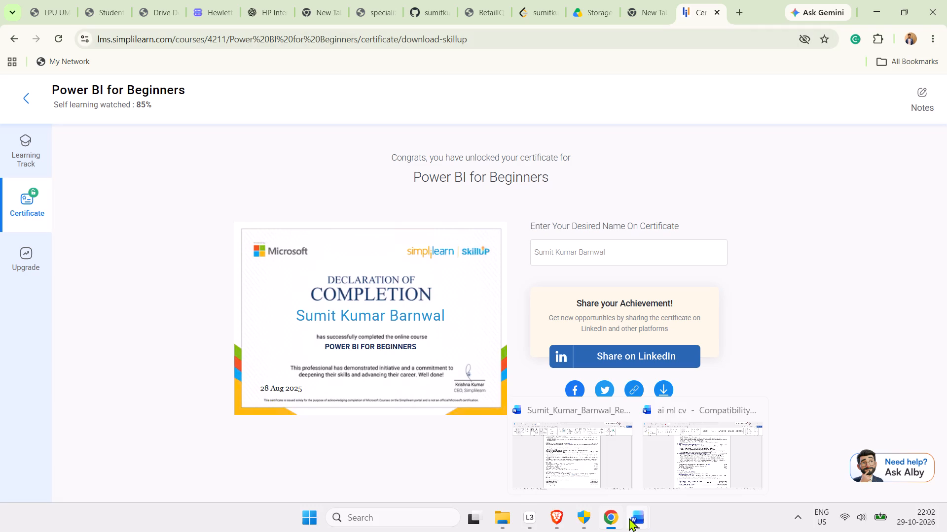
Switch to the resume in Word, append "|Link" to the Power BI for Beginners certificate, and hyperlink the word Link to the copied certificate address.
left_click(569, 455)
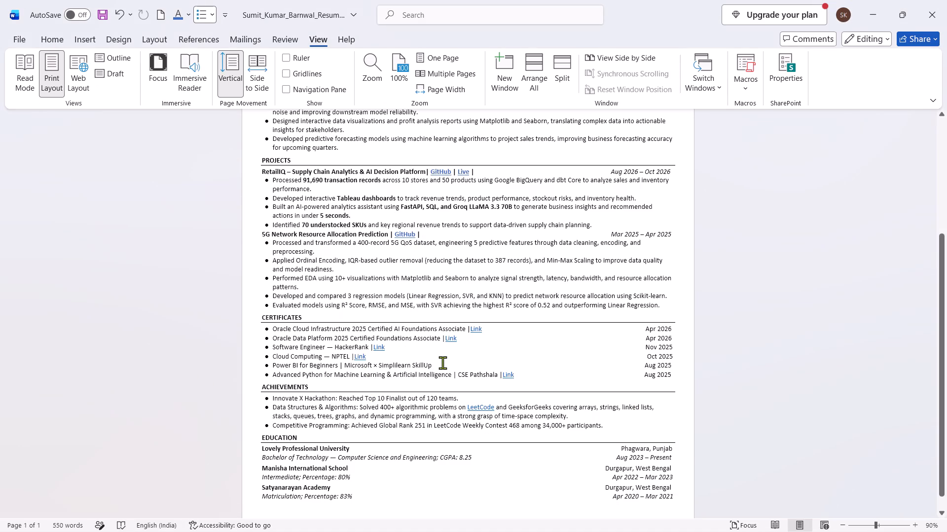
key("shift+bar")
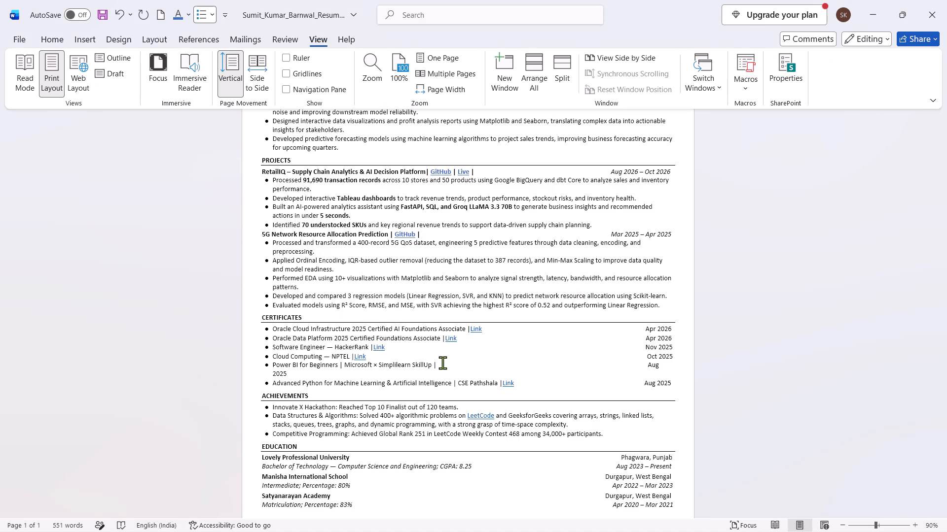
type("Lim")
key("BackSpace")
type("nk")
key("ctrl+shift+Left")
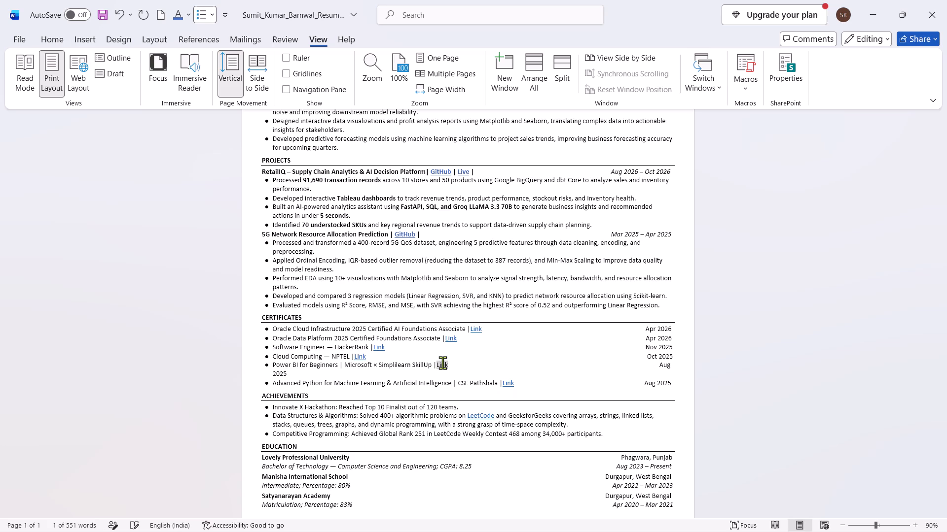
key("ctrl+k")
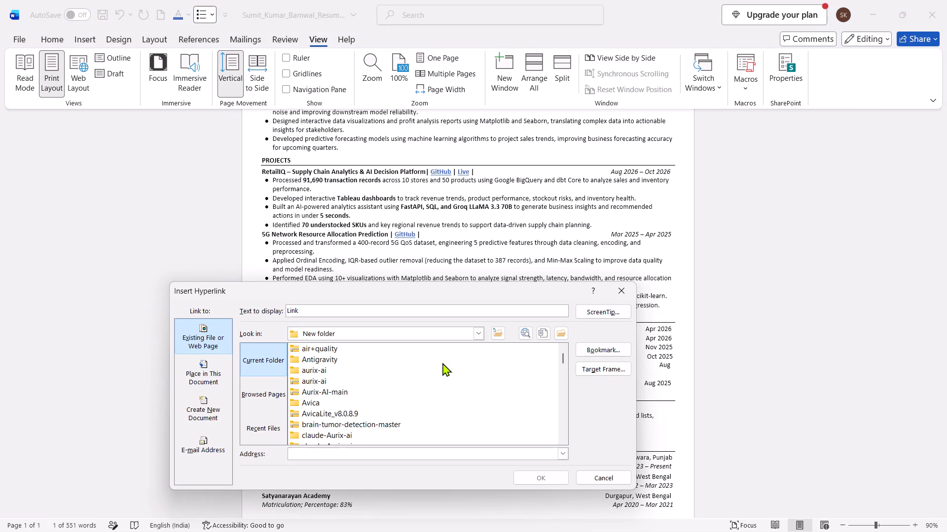
key("ctrl+v")
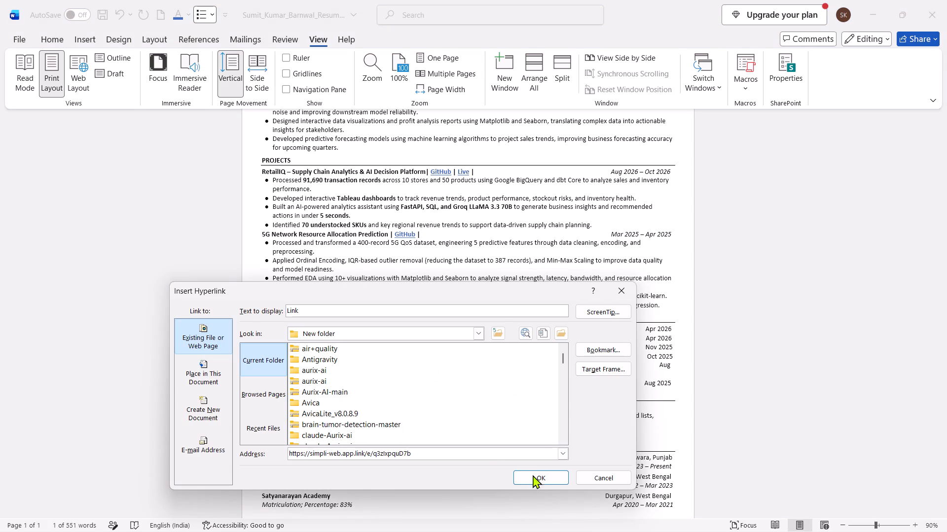
left_click(551, 484)
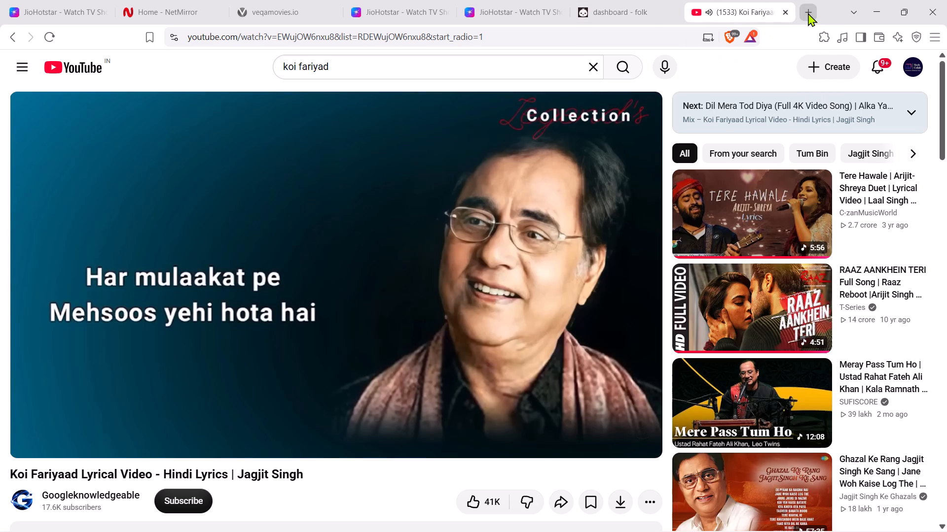
Switch to Brave, check the copied certificate link in a new tab, and close that tab.
left_click(808, 13)
key("ctrl+v")
key("Return")
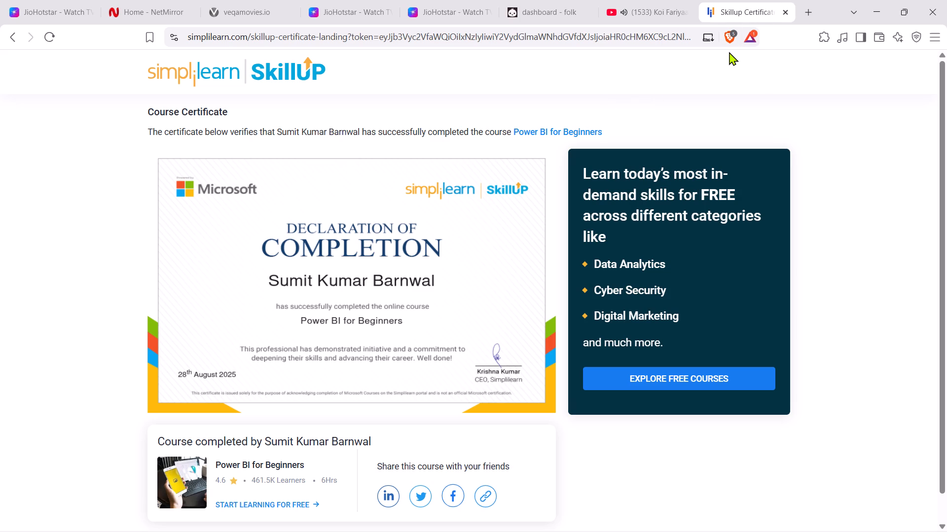
left_click(786, 12)
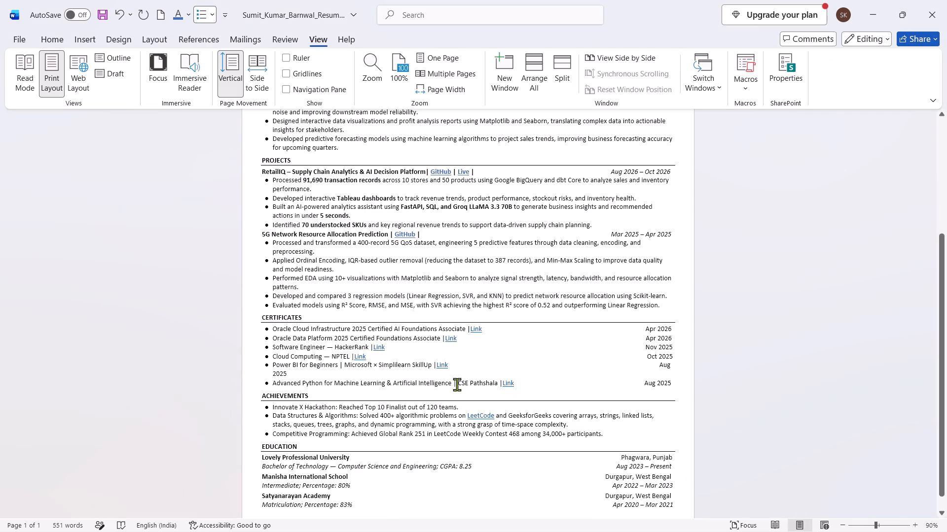
Back in the Word resume, delete the surplus spaces after the Power BI link so Aug 2025 fits on the same line, aligned with the other dates.
key("Right")
key("Right")
key("Right")
key("Right")
key("Right")
key("Right")
key("Right")
key("BackSpace")
key("BackSpace")
key("BackSpace")
key("BackSpace")
key("BackSpace")
key("BackSpace")
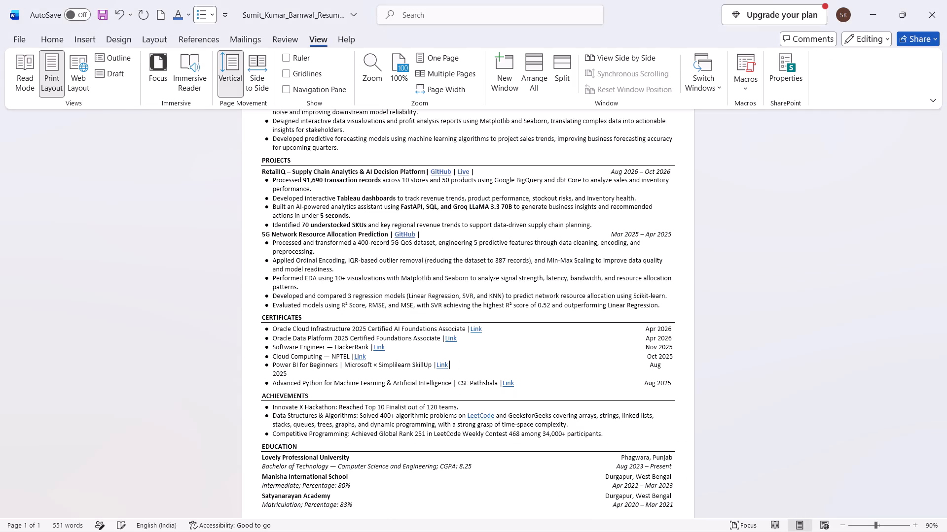
key("BackSpace")
key("BackSpace")
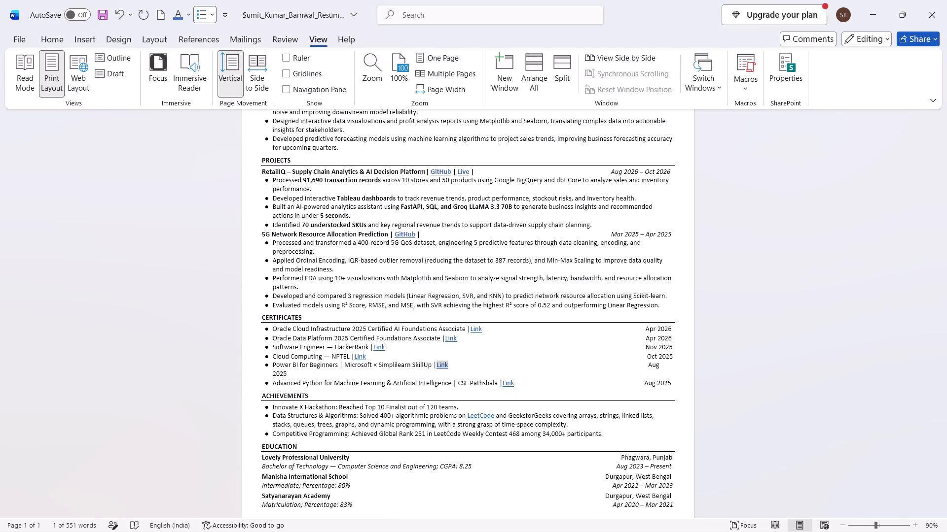
key("Right")
key("Right")
key("Right")
key("Right")
key("BackSpace")
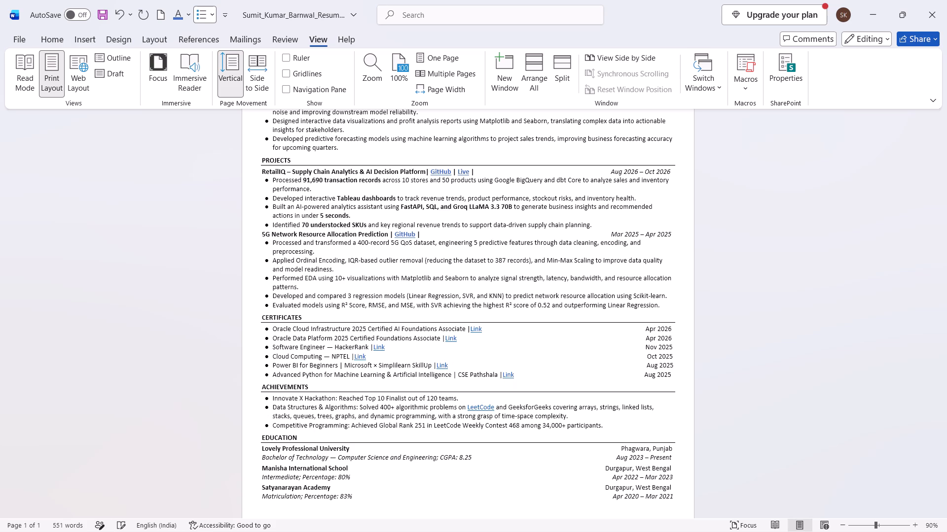
key("BackSpace")
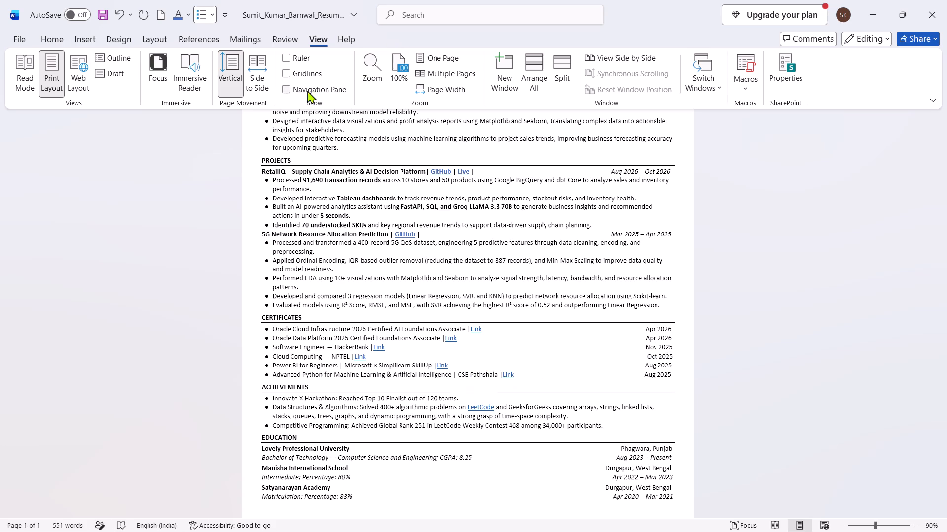
Show gridlines on the resume and remove the extra space before Oct 2025 on the Cloud Computing — NPTEL line.
left_click(289, 78)
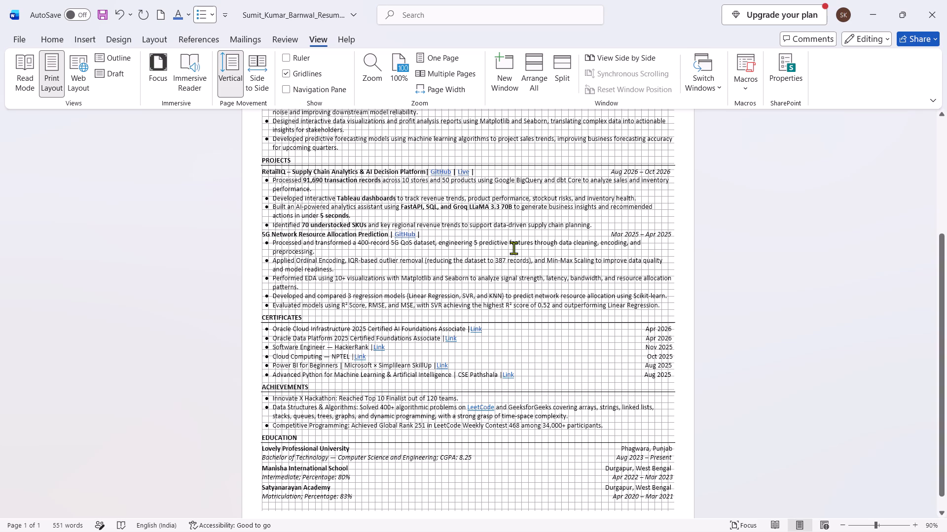
left_click(646, 359)
key("backslash")
key("BackSpace")
key("BackSpace")
Check the alignment of the certificate dates and the rest of the page against the gridlines, and hide the gridlines.
key("Right")
key("Up")
key("Down")
key("Down")
key("Down")
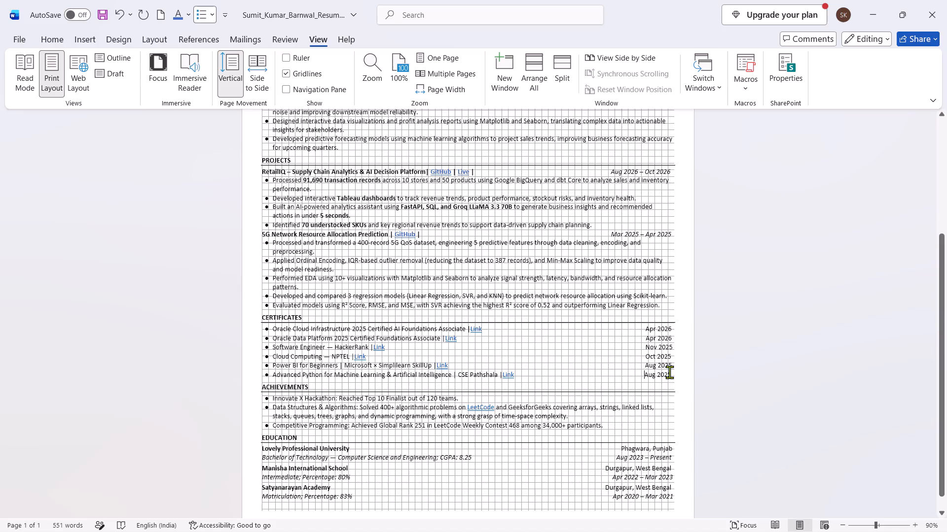
scroll(544, 329, "down", 3)
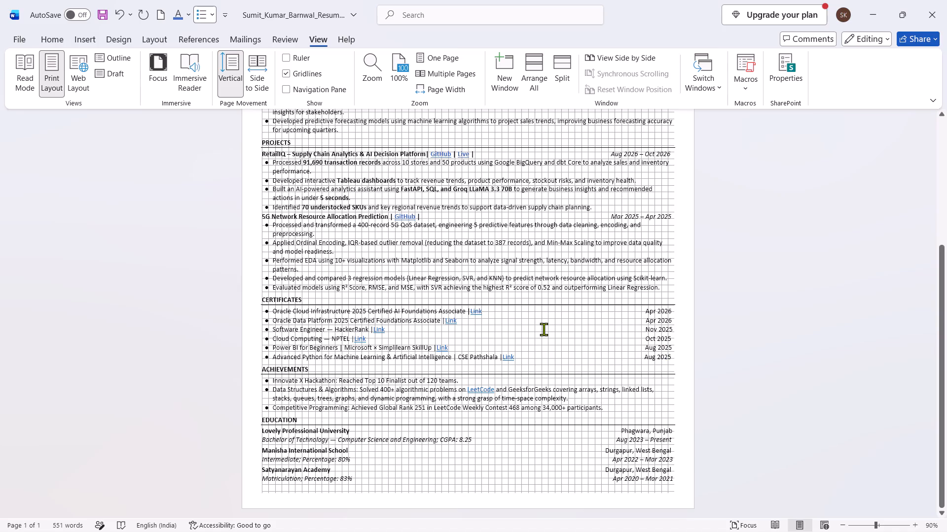
scroll(544, 329, "up", 13)
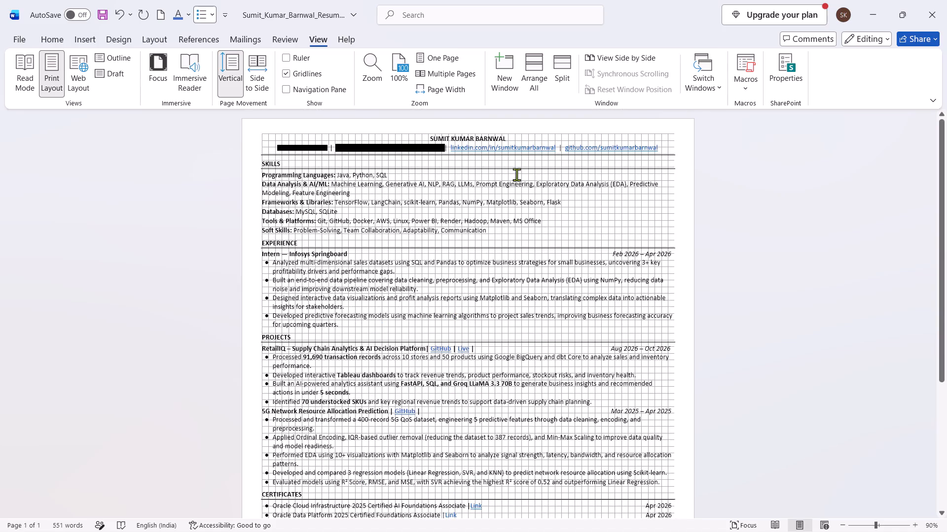
left_click(286, 73)
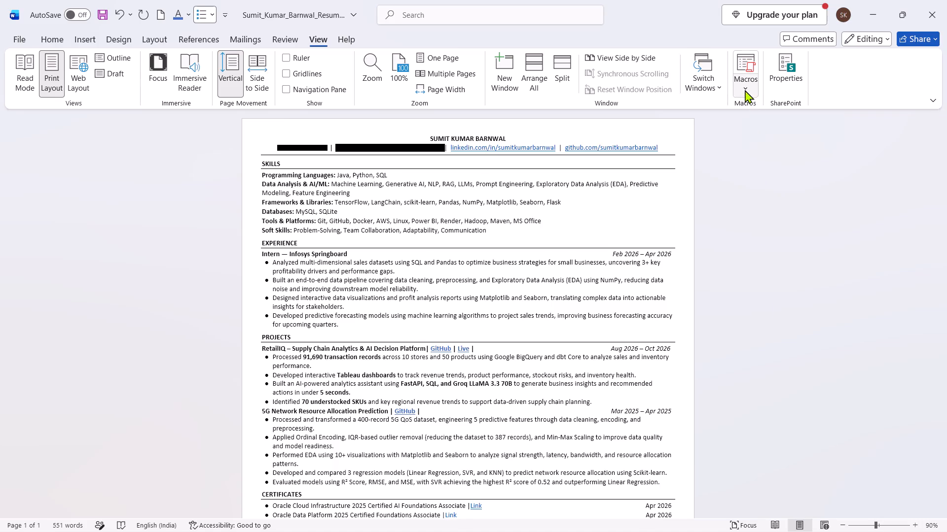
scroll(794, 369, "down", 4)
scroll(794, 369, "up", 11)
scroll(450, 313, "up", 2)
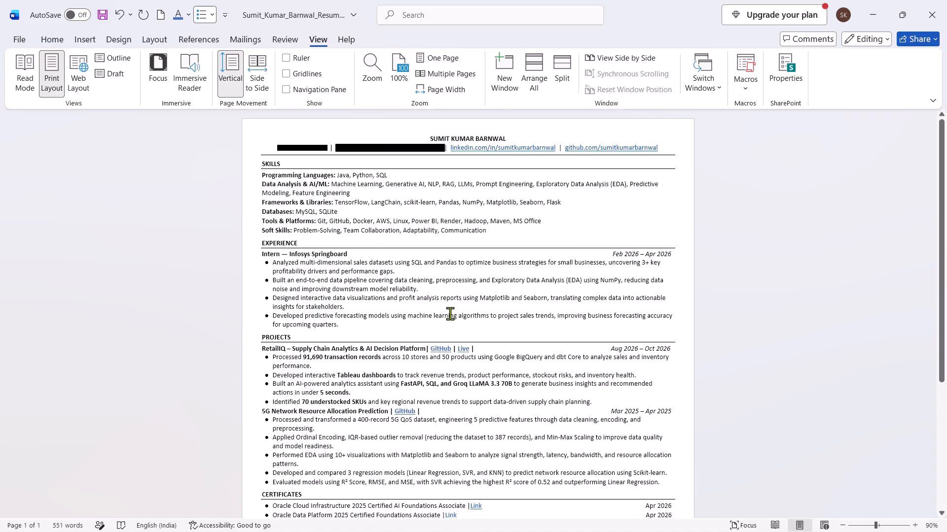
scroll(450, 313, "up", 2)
Copy all the bullet points of the 5G Network Resource Allocation Prediction project from the Word resume.
left_click_drag(669, 483, 274, 423)
key("ctrl+c")
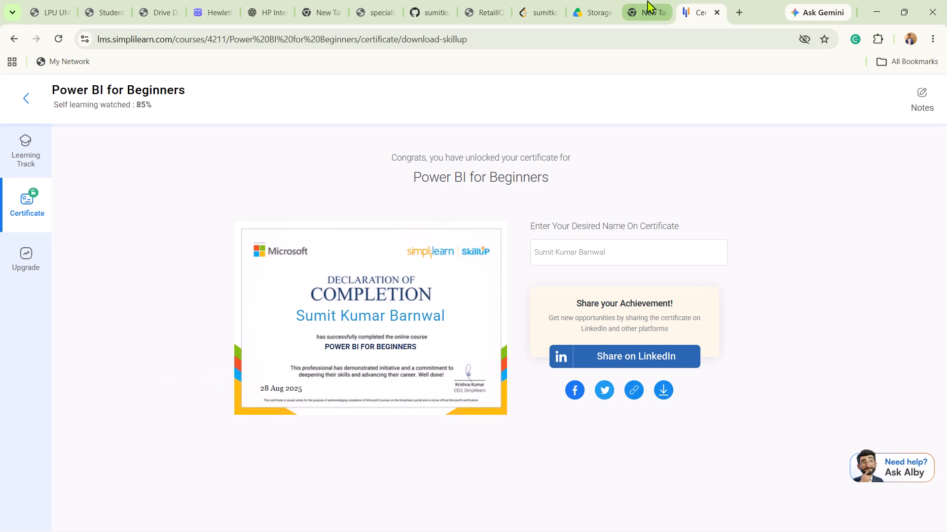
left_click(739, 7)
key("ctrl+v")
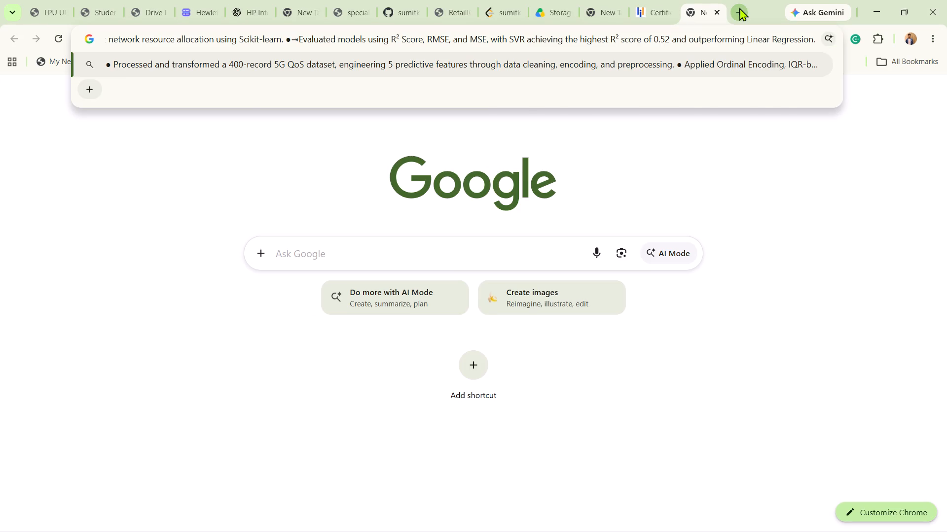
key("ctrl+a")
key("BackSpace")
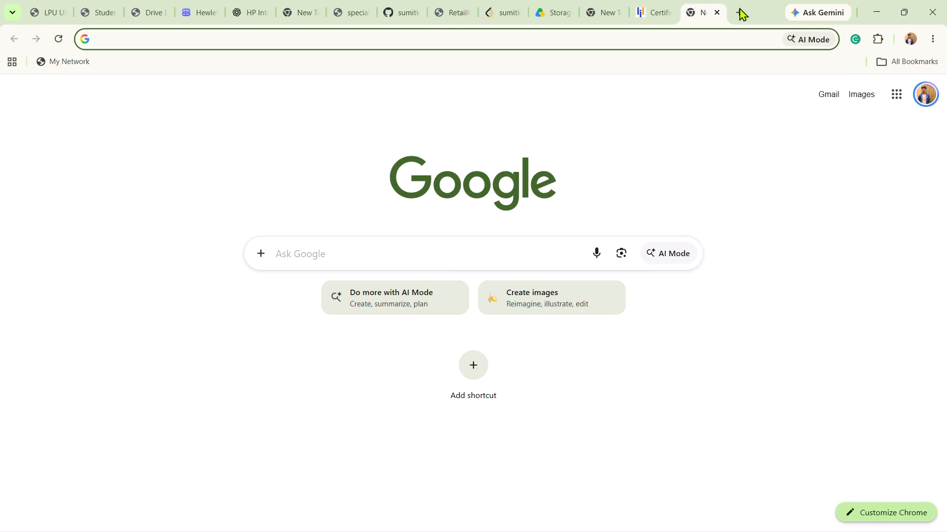
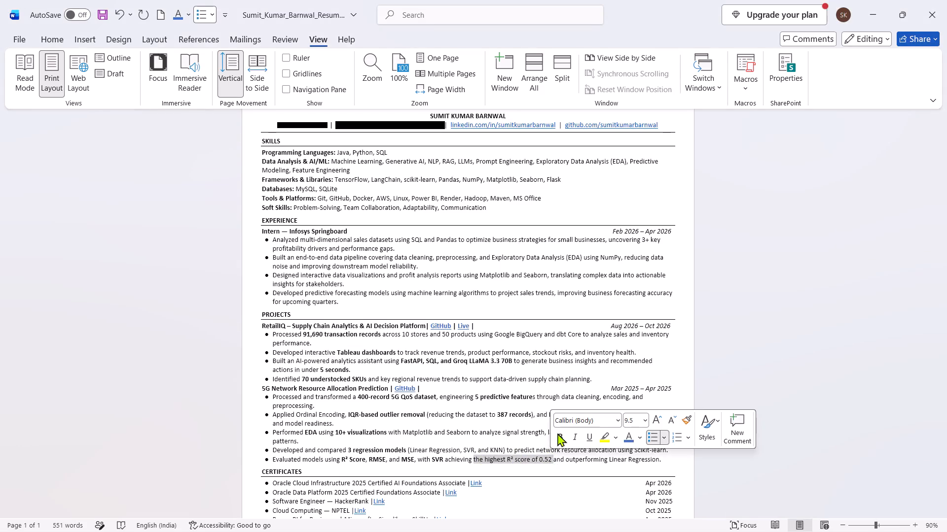
left_click(558, 433)
left_click(494, 430)
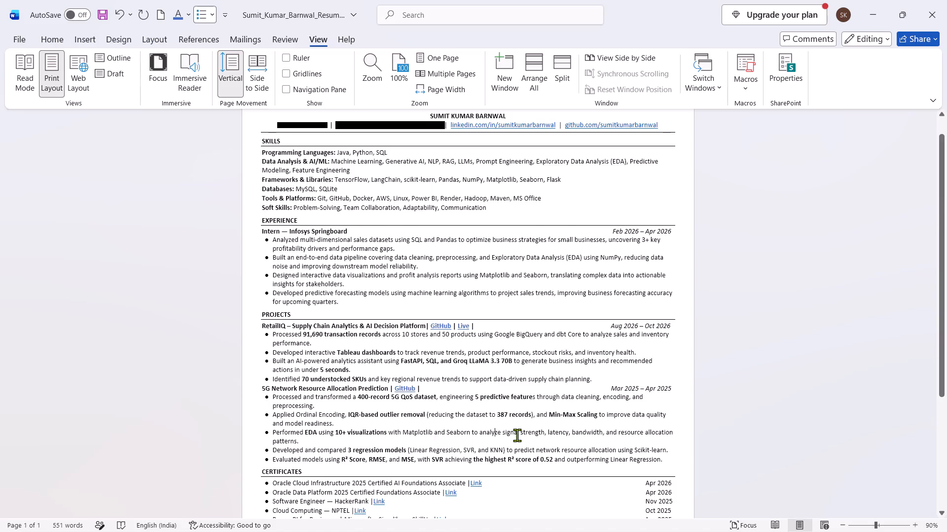
Show the gridlines to check the resume's date alignment, and hide them again.
scroll(517, 435, "down", 2)
scroll(517, 435, "up", 1)
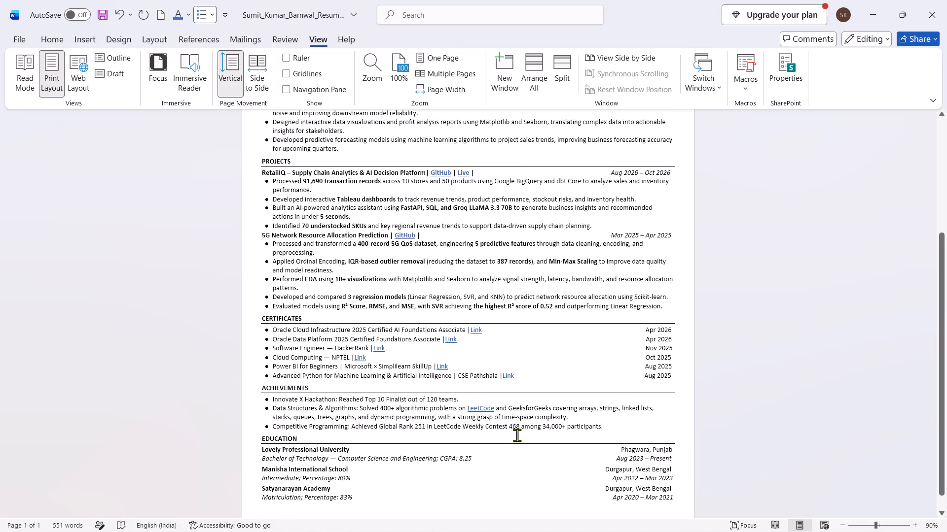
scroll(517, 435, "up", 10)
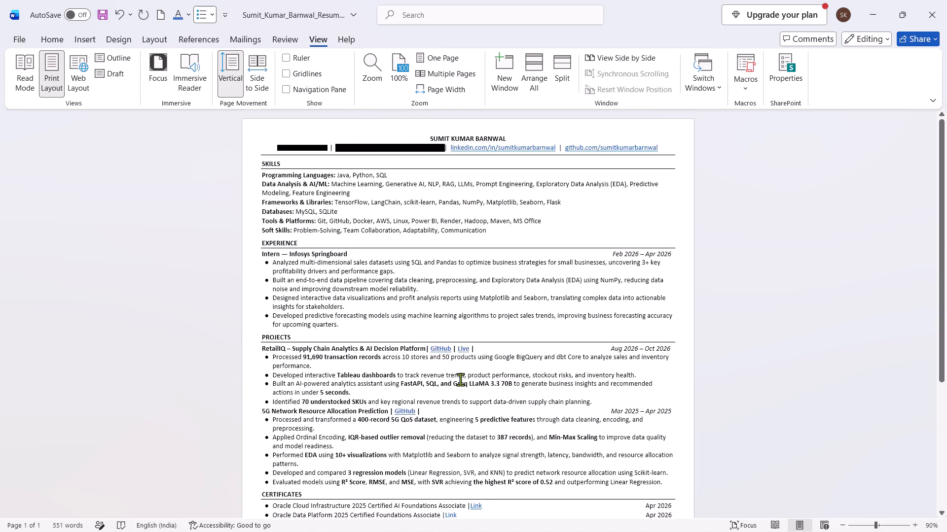
left_click(612, 411)
left_click(287, 72)
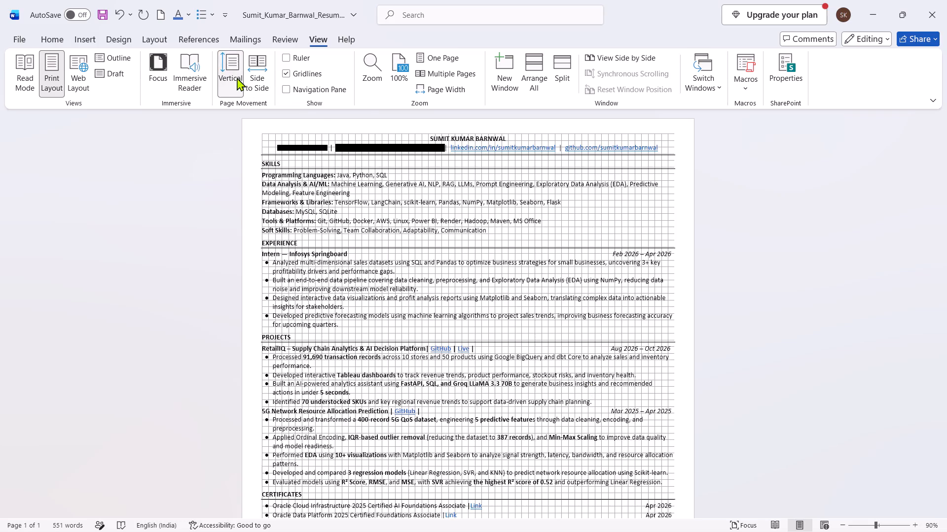
left_click(284, 76)
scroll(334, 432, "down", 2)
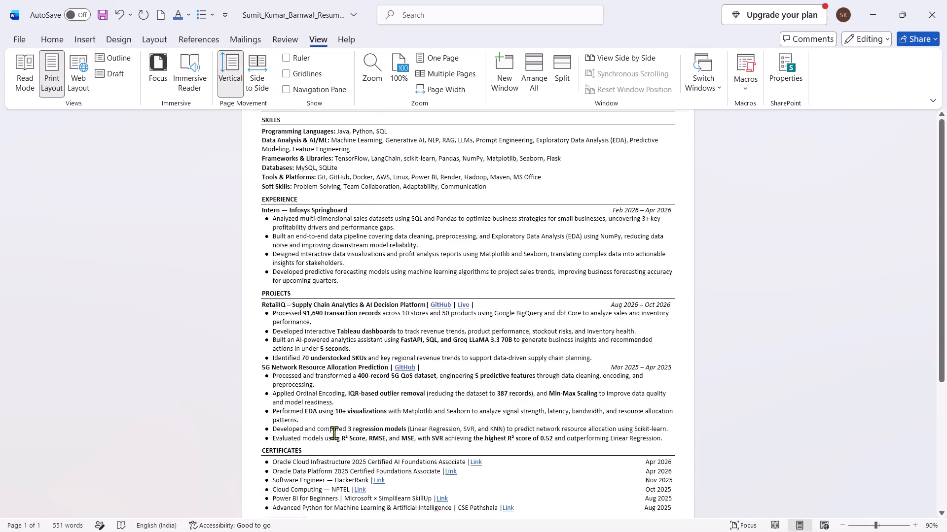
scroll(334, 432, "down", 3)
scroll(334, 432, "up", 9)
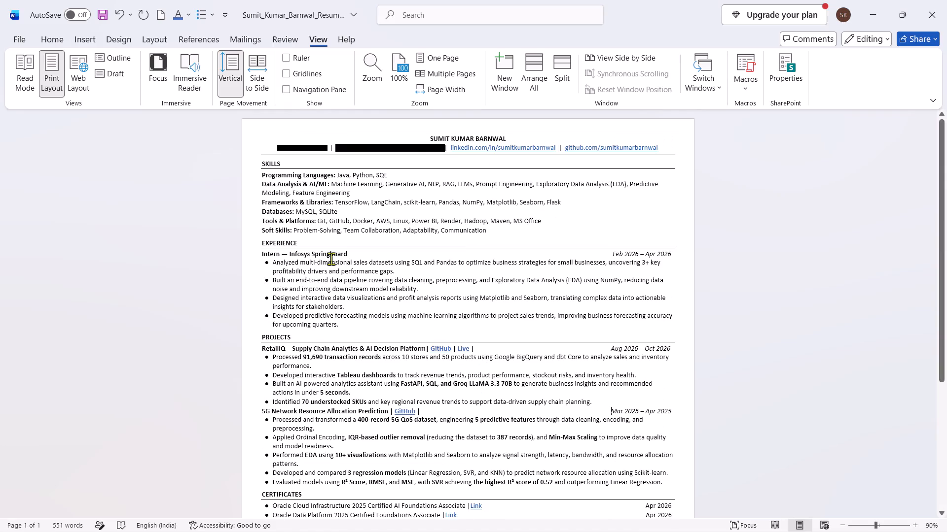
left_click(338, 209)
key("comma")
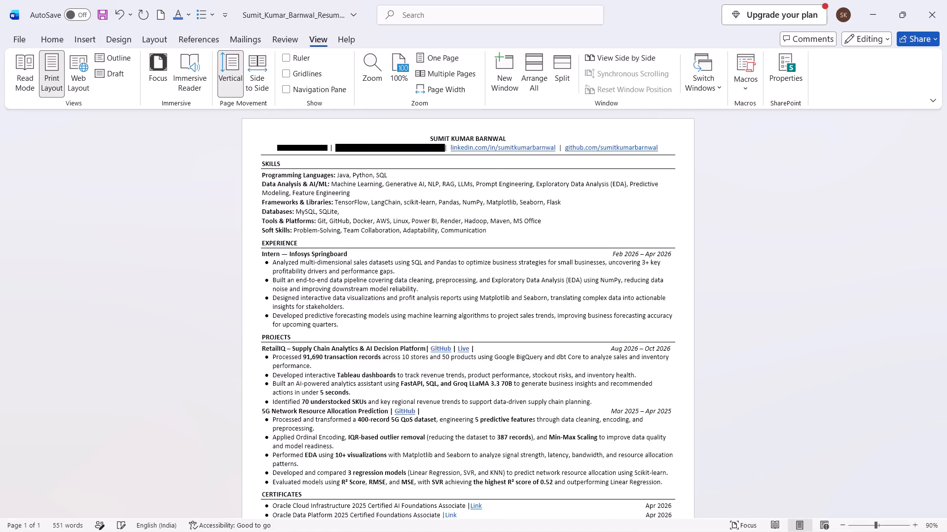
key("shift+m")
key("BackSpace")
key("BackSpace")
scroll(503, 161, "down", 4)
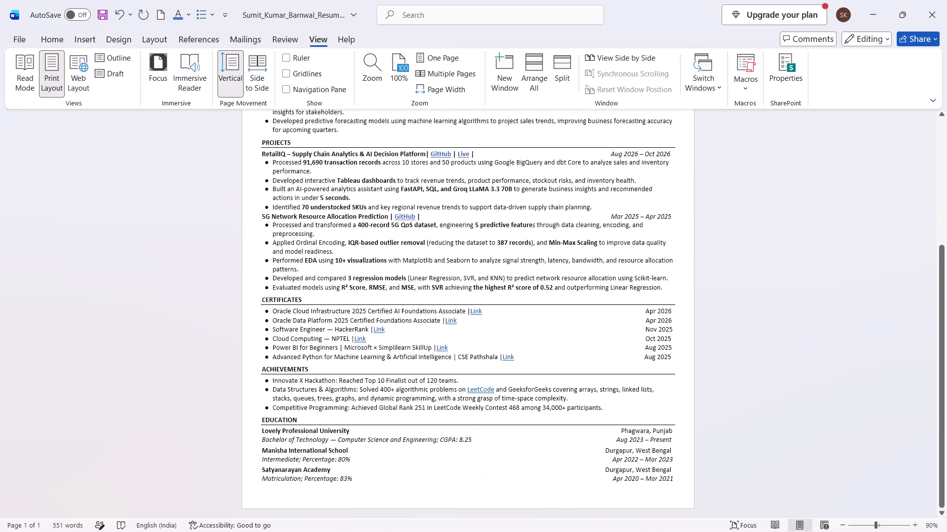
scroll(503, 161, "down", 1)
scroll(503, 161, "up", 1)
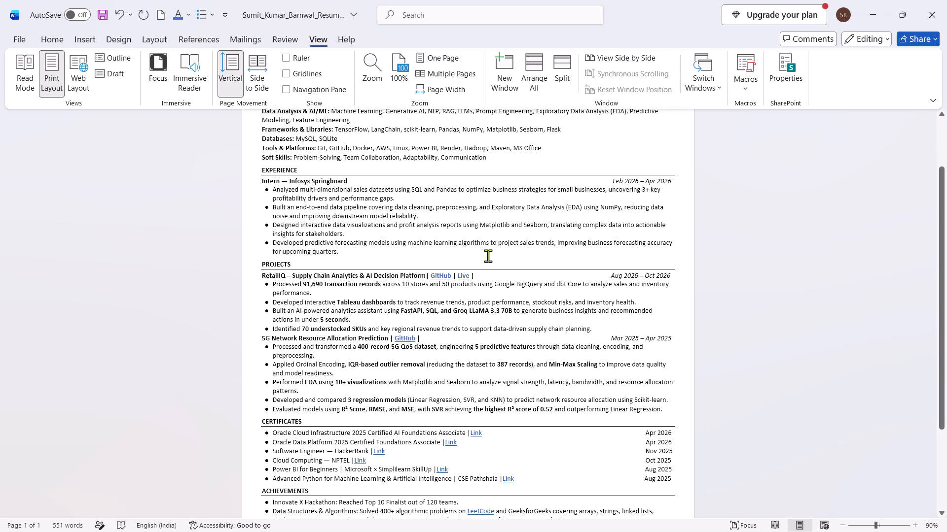